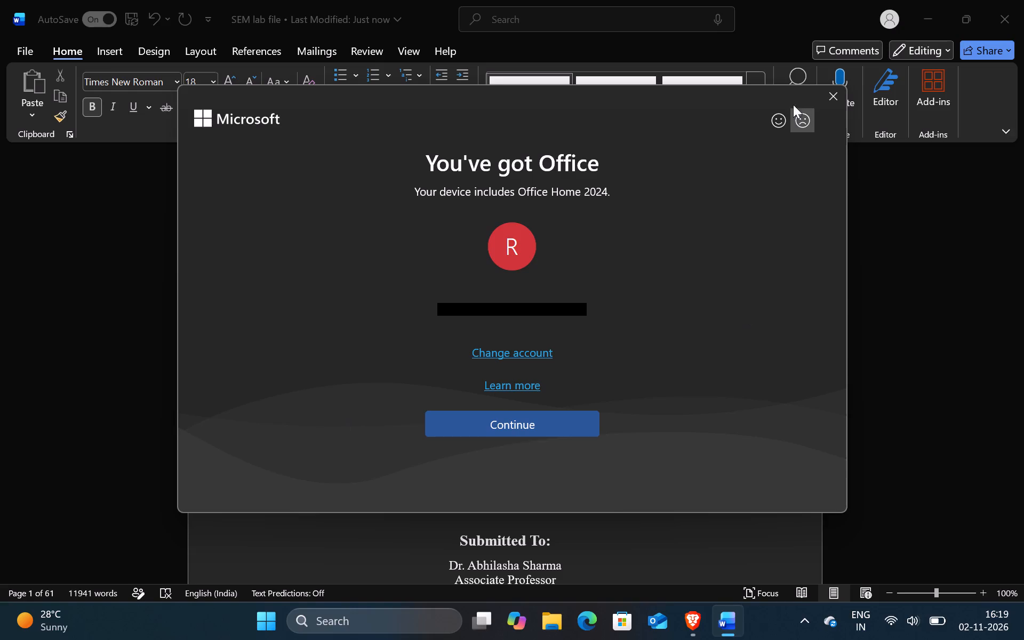
Dismiss the Office account prompt and the licence agreement without continuing or accepting.
{"action": "left_click", "coordinate": [823, 93]}
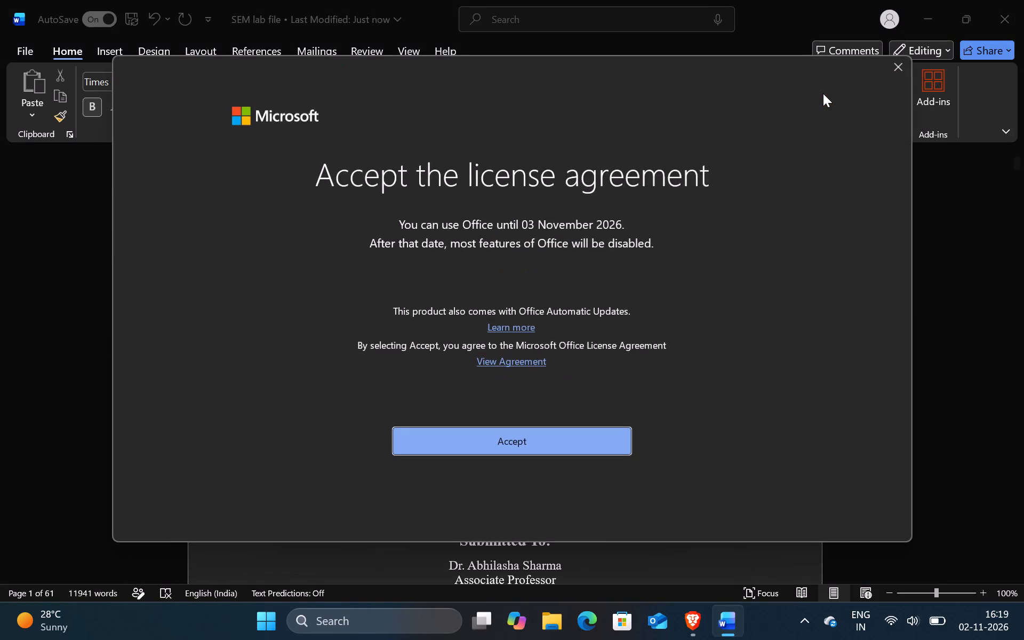
{"action": "left_click", "coordinate": [895, 65]}
Refresh the Windows desktop.
{"action": "right_click", "coordinate": [484, 320]}
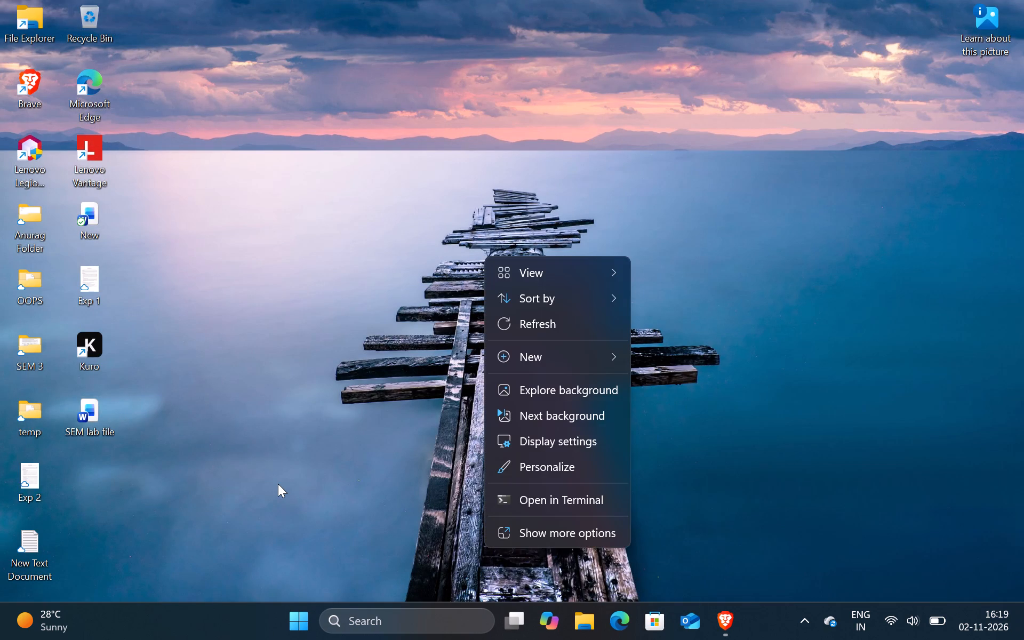
{"action": "left_click", "coordinate": [569, 322]}
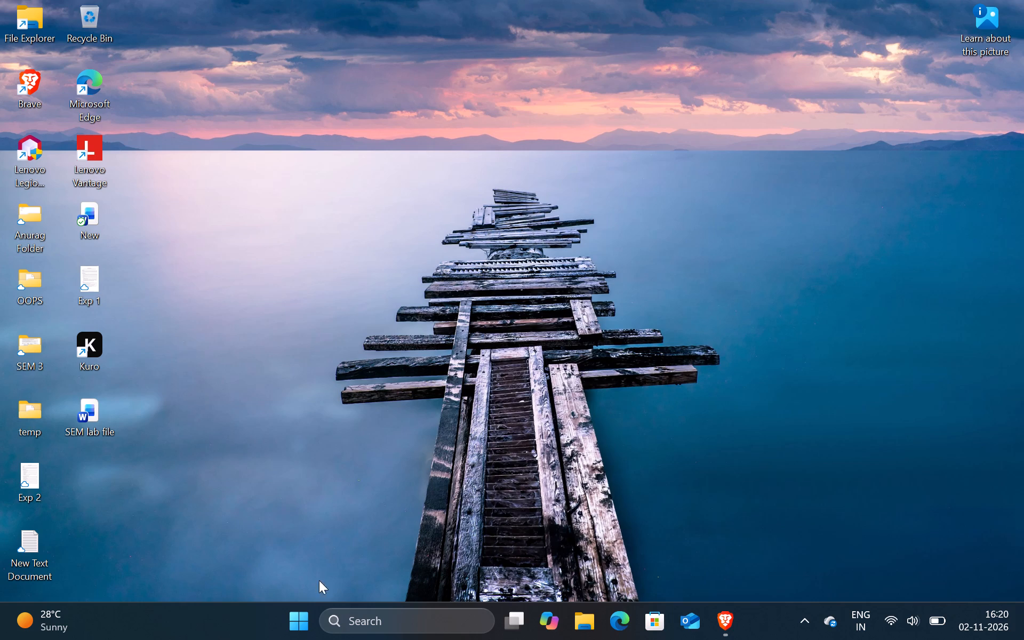
Launch the Kuro application from its desktop shortcut.
{"action": "double_click", "coordinate": [99, 343]}
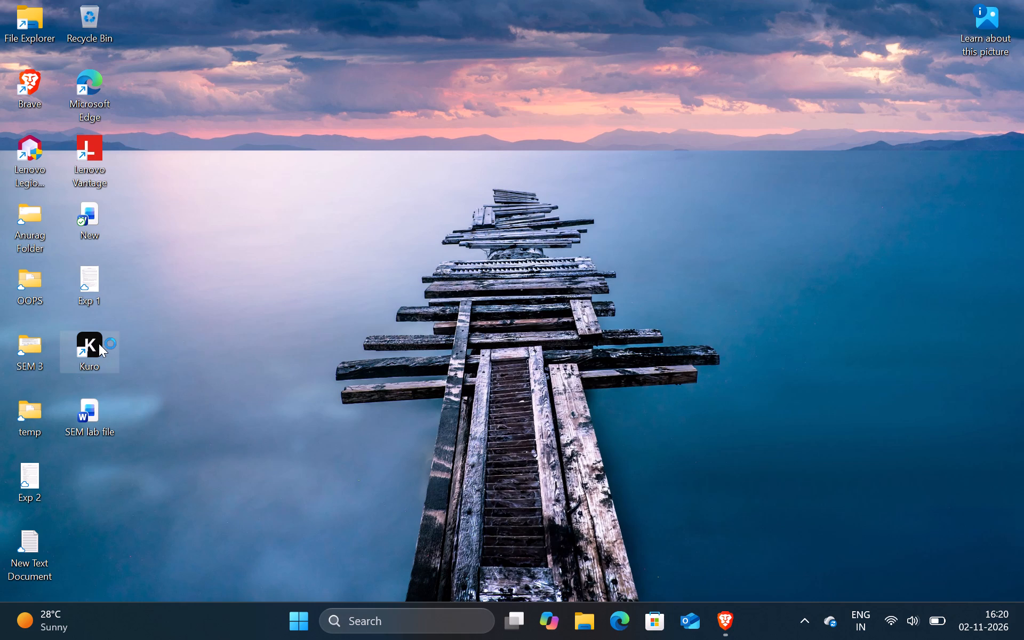
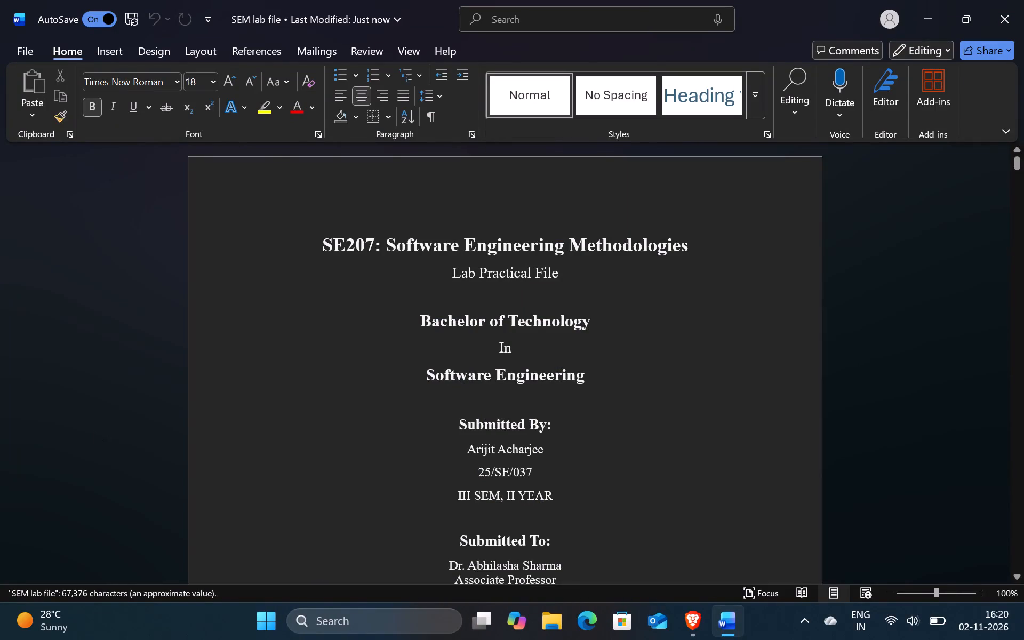
Link Office Home 2024 to the offered Microsoft account, leaving the Microsoft 365 tips and offers option unticked.
{"action": "scroll", "coordinate": [476, 369], "scroll_direction": "down", "scroll_amount": 8}
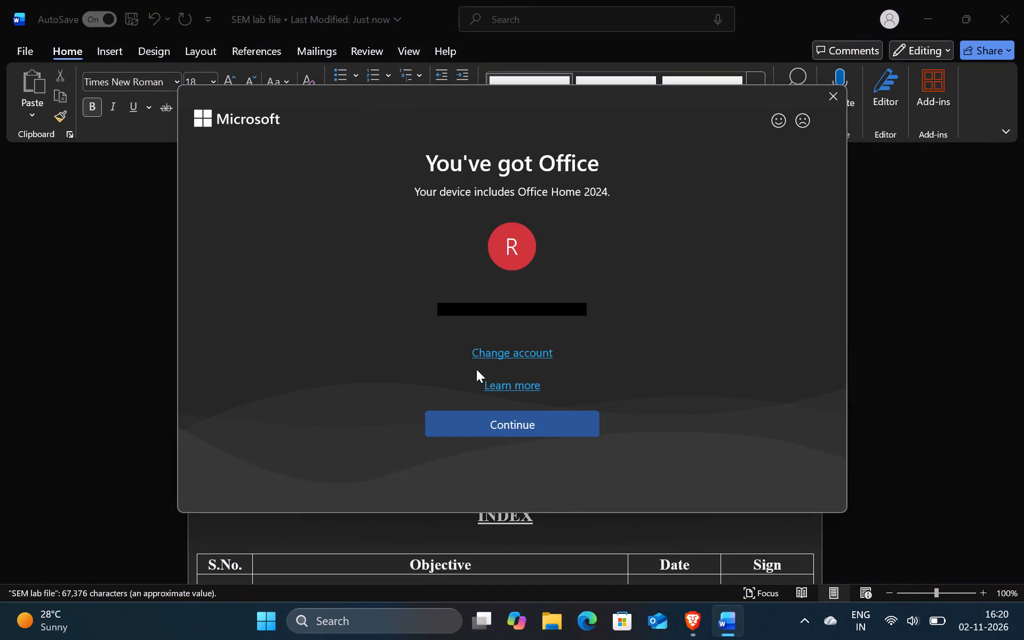
{"action": "scroll", "coordinate": [476, 369], "scroll_direction": "down", "scroll_amount": 1}
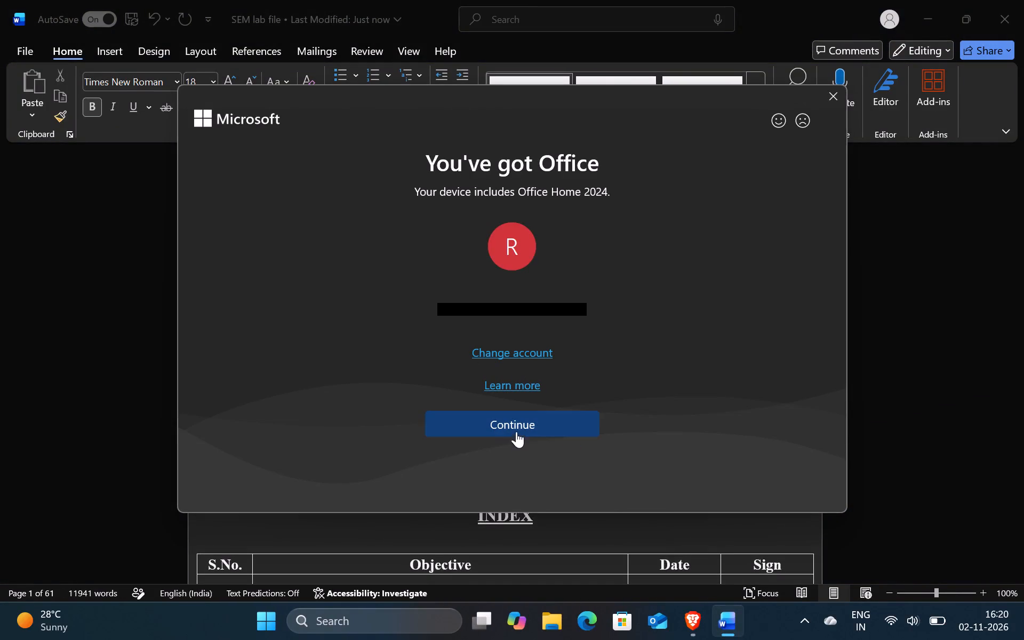
{"action": "left_click", "coordinate": [517, 433]}
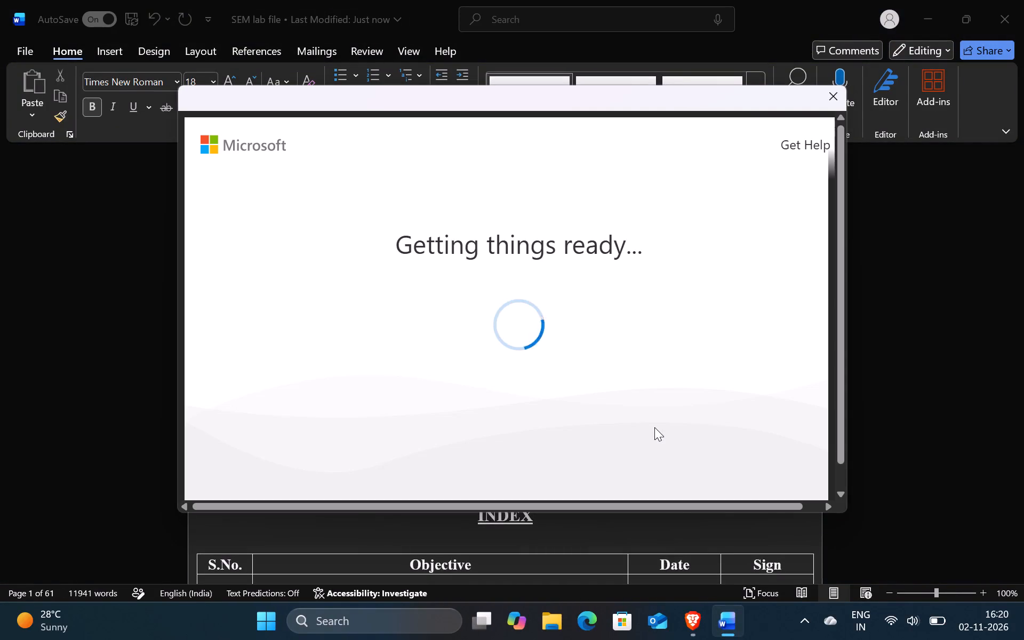
{"action": "left_click", "coordinate": [590, 474]}
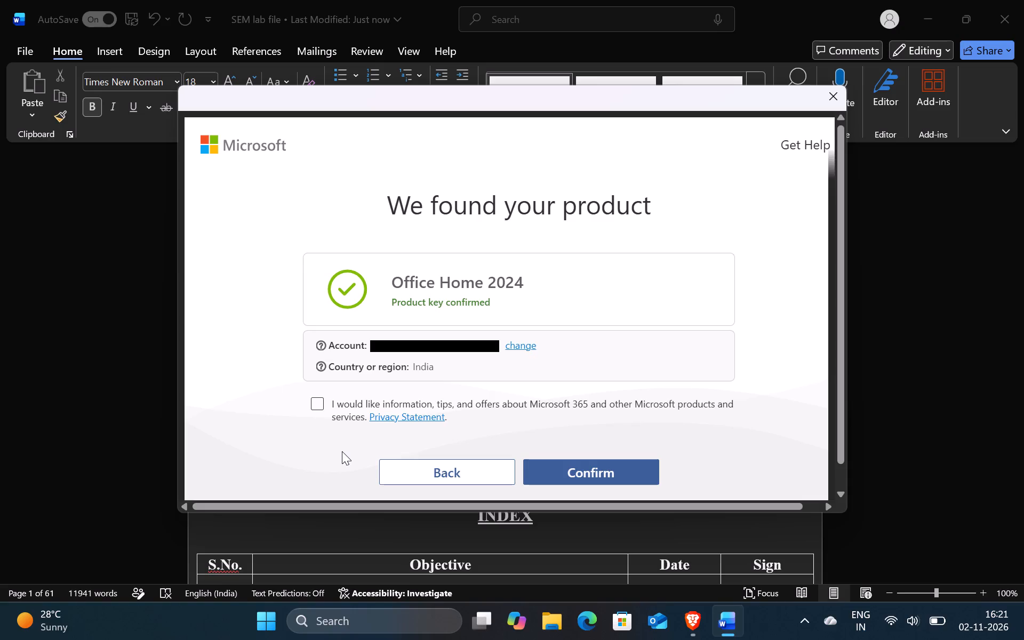
{"action": "left_click", "coordinate": [320, 407]}
{"action": "left_click", "coordinate": [321, 407]}
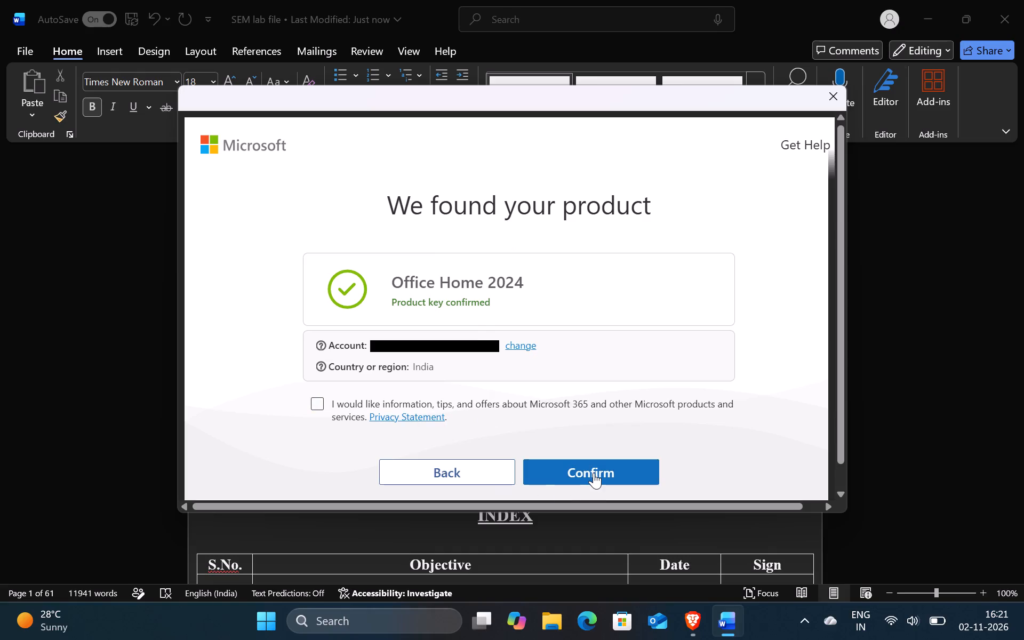
{"action": "left_click", "coordinate": [594, 473]}
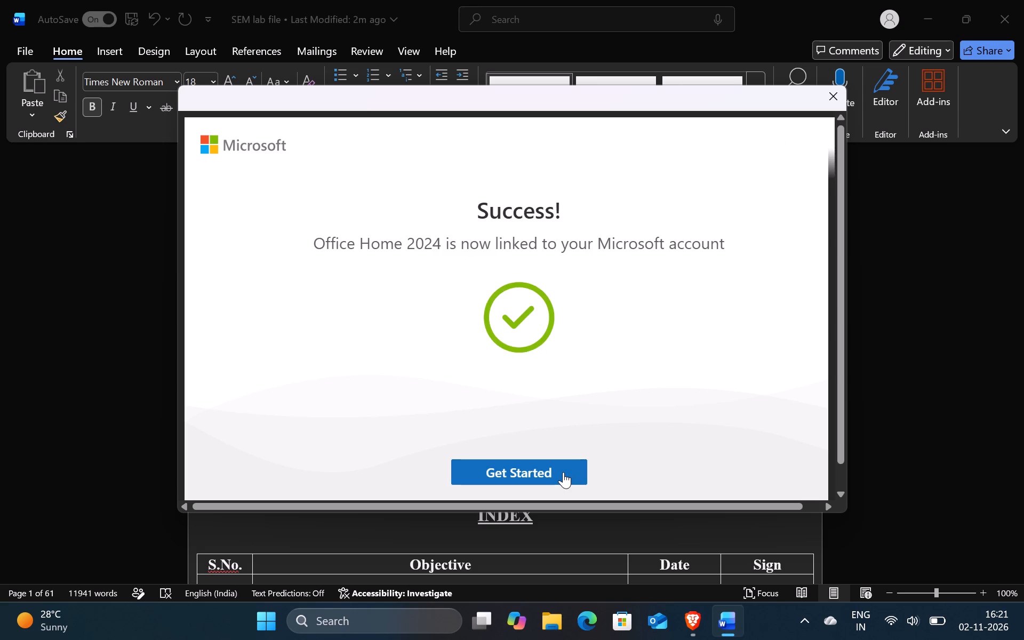
{"action": "left_click", "coordinate": [563, 472]}
Accept the Microsoft Office Home 2024 license agreement.
{"action": "scroll", "coordinate": [563, 472], "scroll_direction": "down", "scroll_amount": 3}
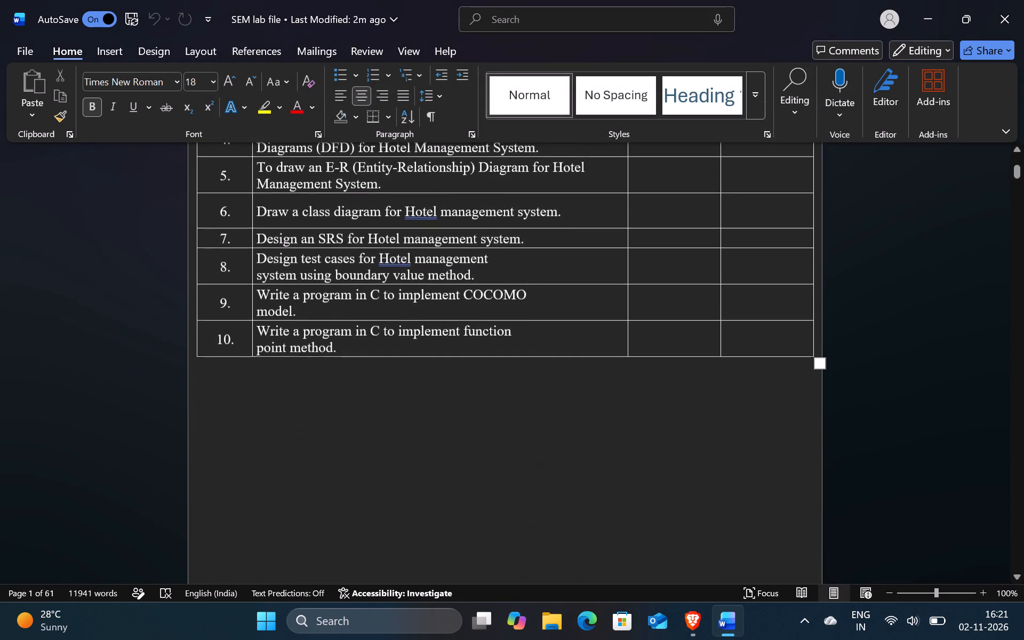
{"action": "scroll", "coordinate": [563, 472], "scroll_direction": "up", "scroll_amount": 2}
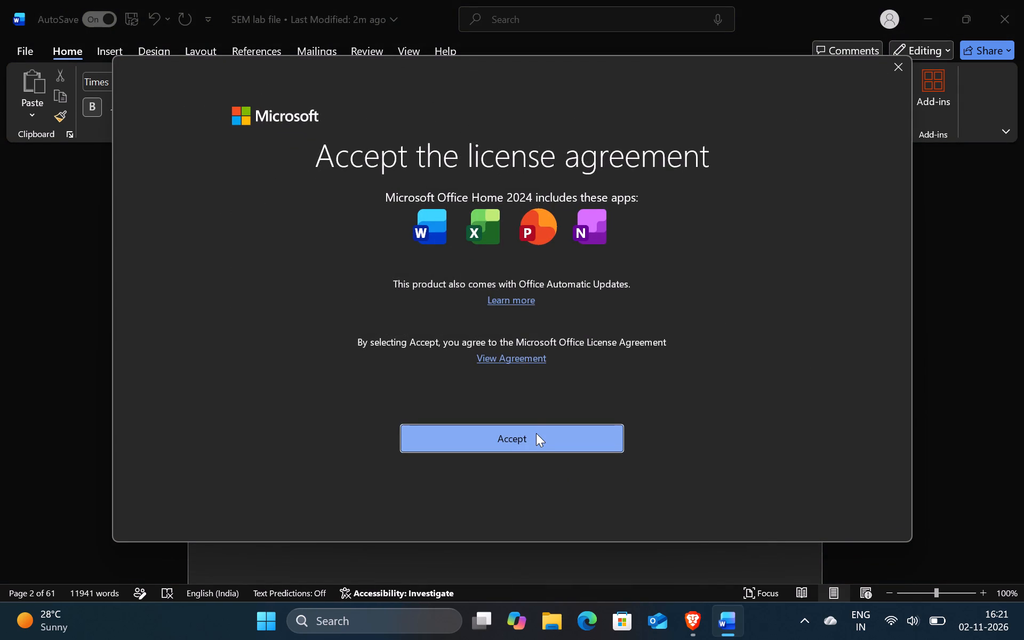
{"action": "left_click", "coordinate": [536, 433]}
Select the whole INDEX table, from S.No. through row 10 and the Sign column, and set its font size to 20.
{"action": "scroll", "coordinate": [355, 315], "scroll_direction": "up", "scroll_amount": 1}
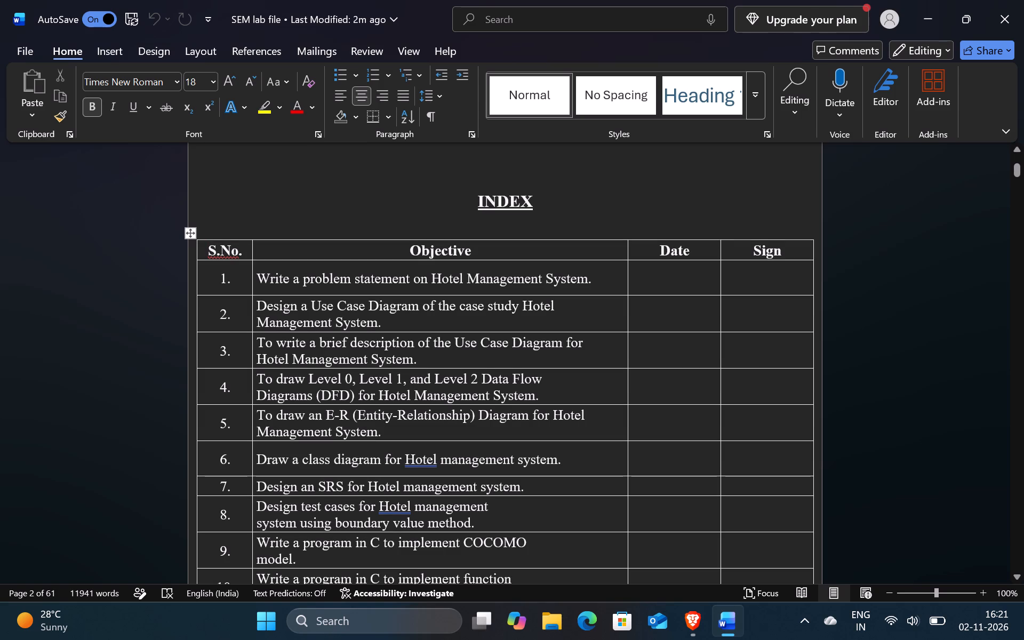
{"action": "left_click_drag", "start_coordinate": [209, 250], "coordinate": [215, 252]}
{"action": "left_click_drag", "start_coordinate": [215, 252], "coordinate": [469, 547]}
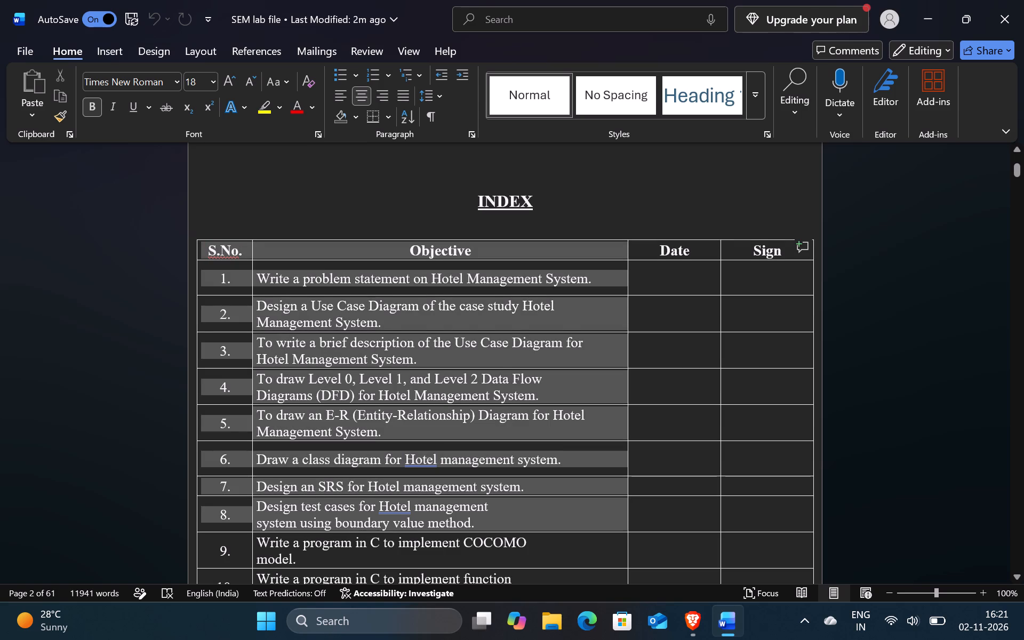
{"action": "left_click_drag", "start_coordinate": [469, 547], "coordinate": [791, 161]}
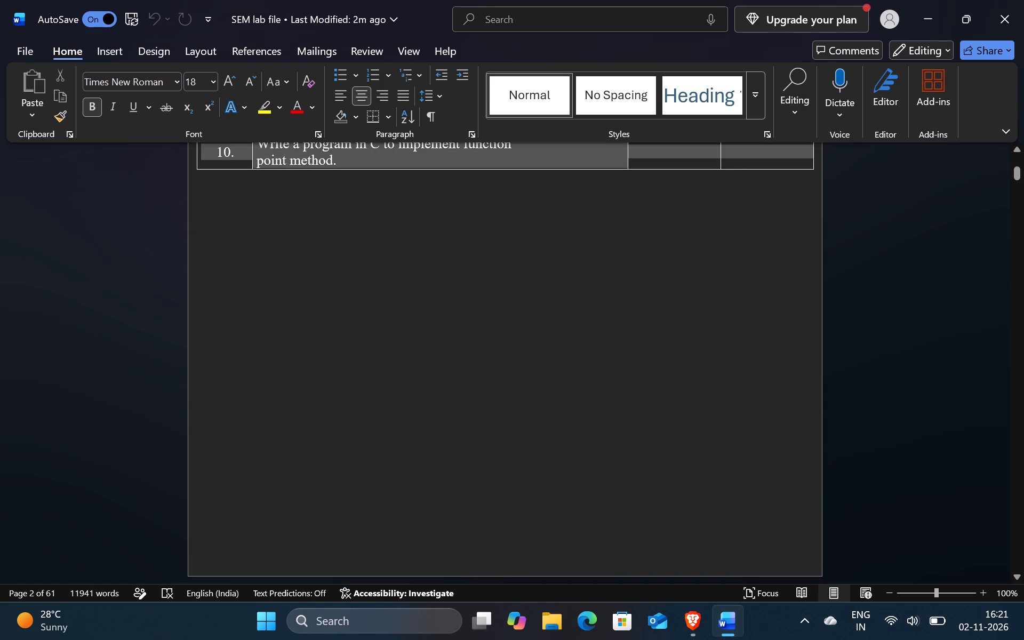
{"action": "left_click_drag", "start_coordinate": [791, 161], "coordinate": [778, 161]}
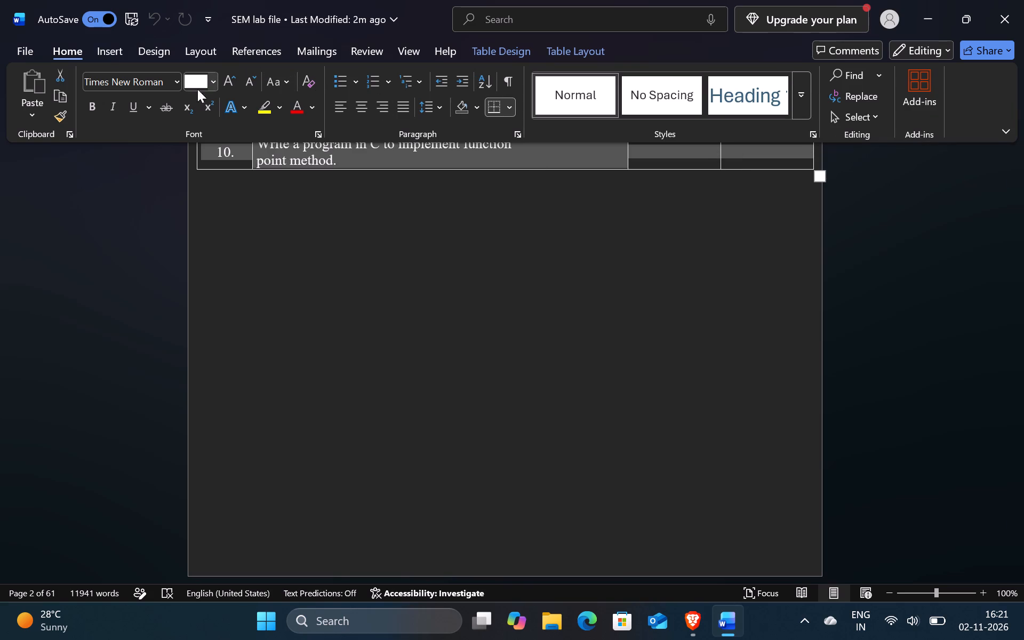
{"action": "left_click", "coordinate": [211, 84]}
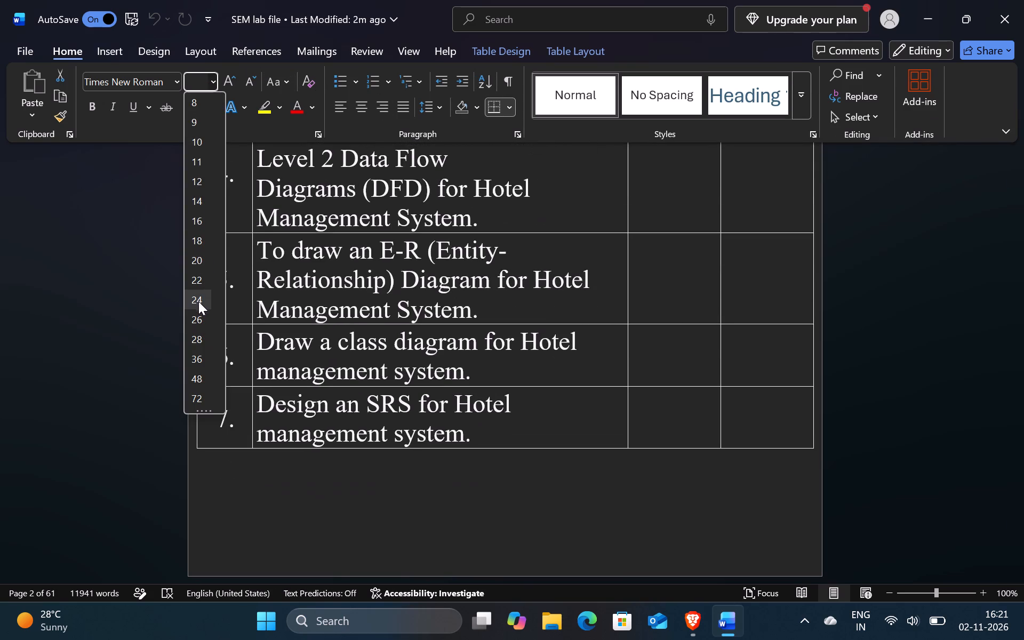
{"action": "left_click", "coordinate": [198, 262]}
Set the selected INDEX table's font size to 18, deselect the table and check how it fits the page.
{"action": "scroll", "coordinate": [265, 376], "scroll_direction": "down", "scroll_amount": 1}
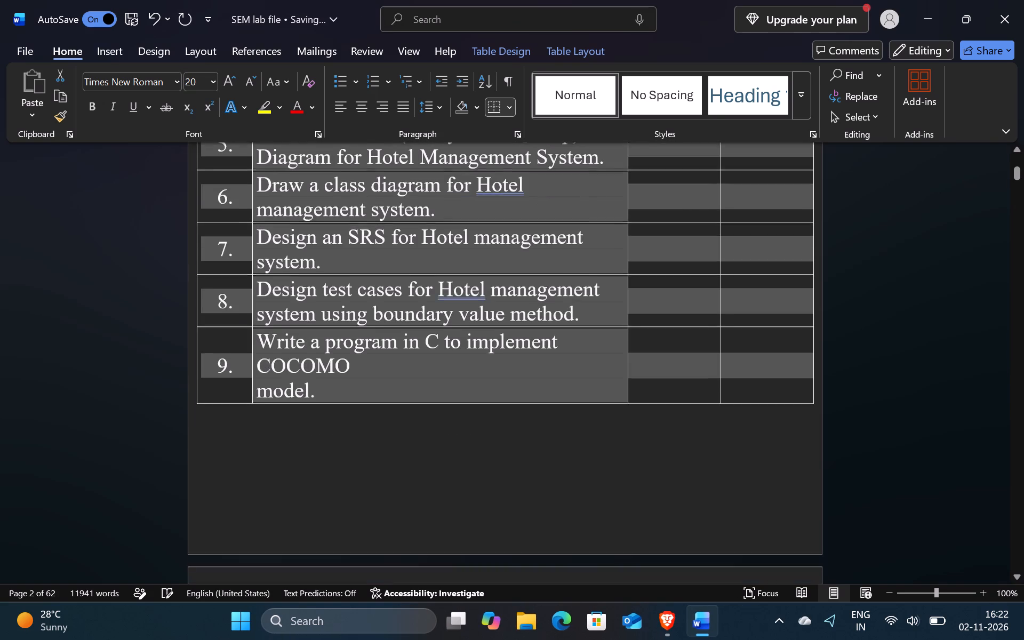
{"action": "scroll", "coordinate": [265, 376], "scroll_direction": "down", "scroll_amount": 1}
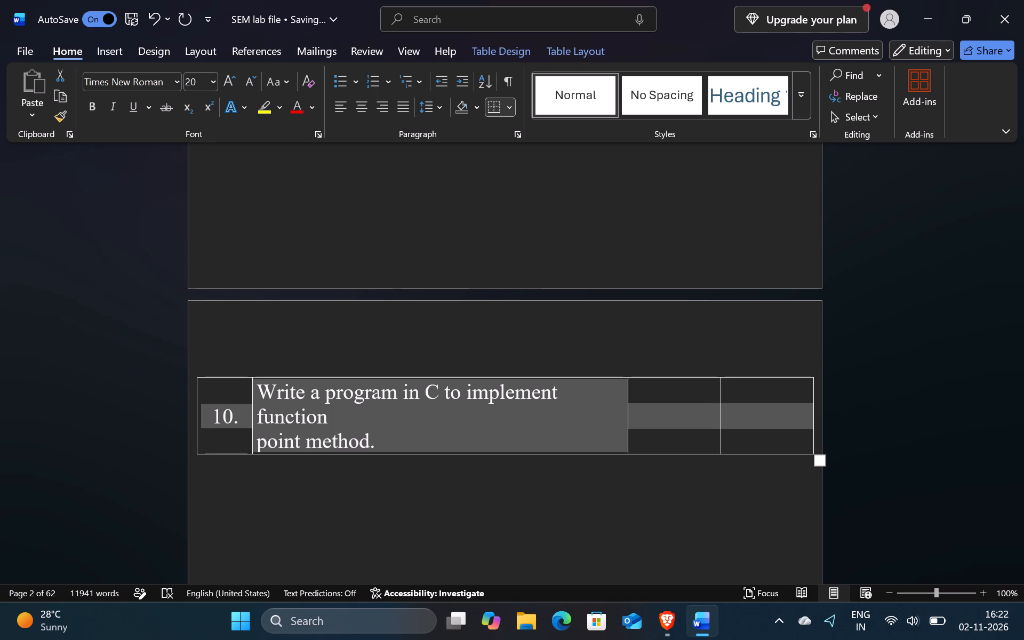
{"action": "left_click", "coordinate": [212, 86]}
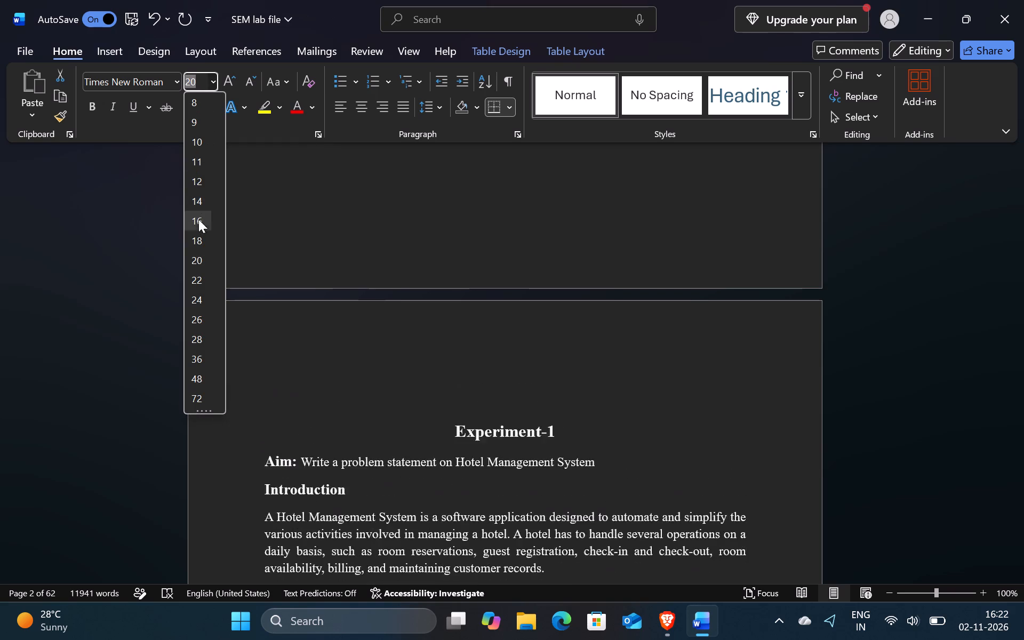
{"action": "left_click", "coordinate": [198, 236]}
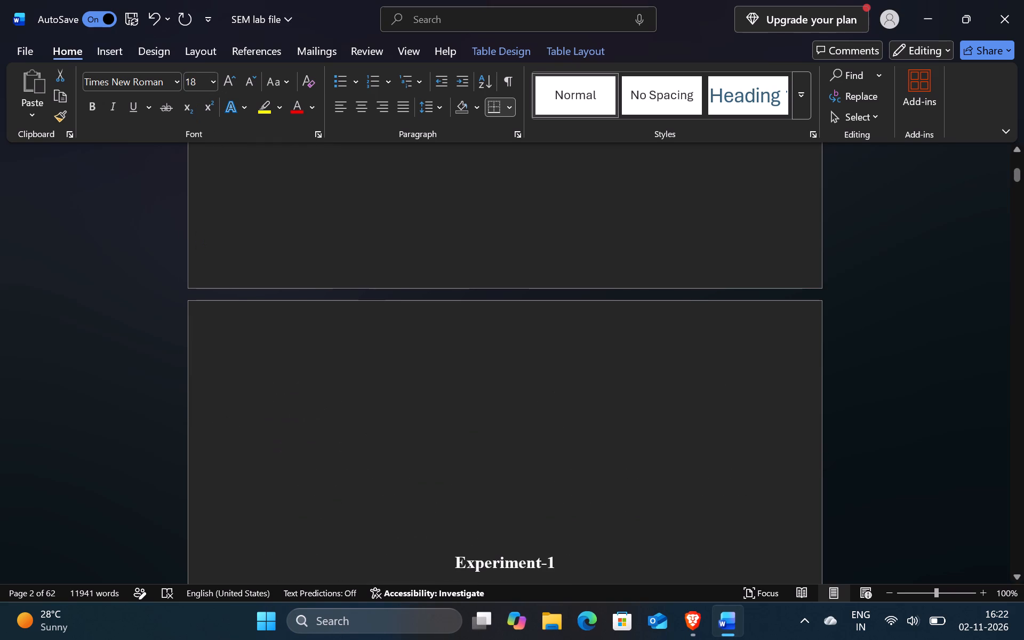
{"action": "scroll", "coordinate": [384, 285], "scroll_direction": "up", "scroll_amount": 5}
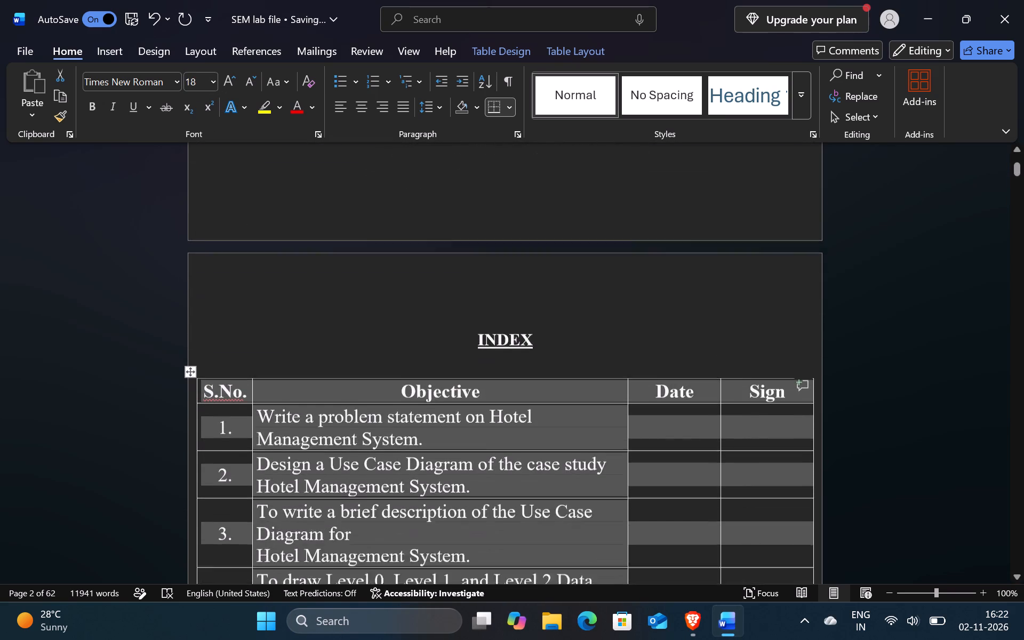
{"action": "scroll", "coordinate": [384, 285], "scroll_direction": "up", "scroll_amount": 1}
{"action": "left_click", "coordinate": [384, 285]}
{"action": "scroll", "coordinate": [394, 389], "scroll_direction": "down", "scroll_amount": 1}
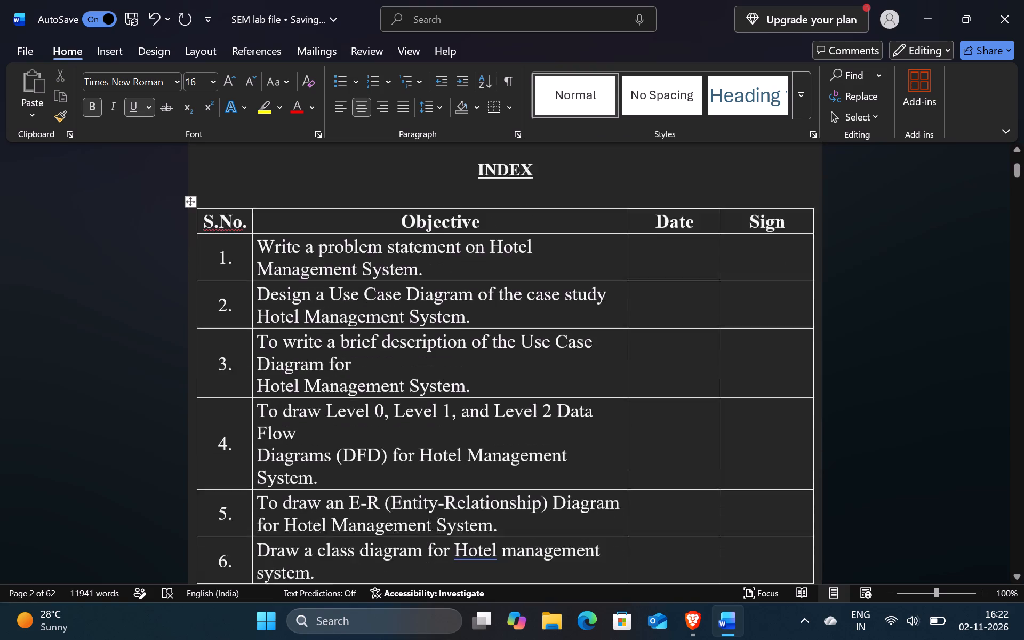
{"action": "scroll", "coordinate": [394, 389], "scroll_direction": "down", "scroll_amount": 3}
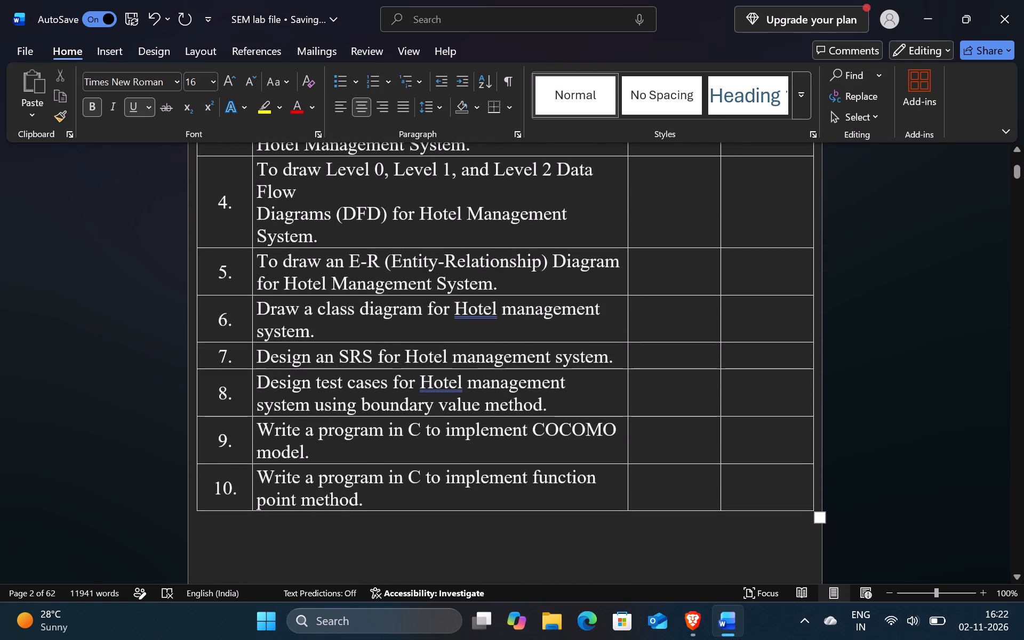
Narrow the S.No. column of the INDEX table by moving its outer border inward, keeping the row numbers on one line.
{"action": "scroll", "coordinate": [325, 419], "scroll_direction": "up", "scroll_amount": 1}
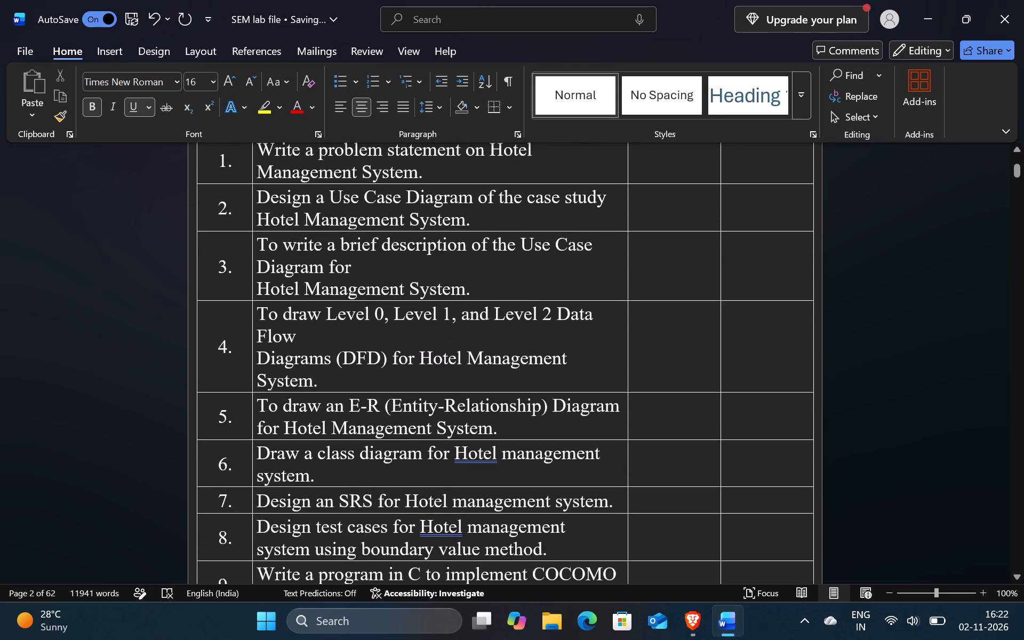
{"action": "left_click_drag", "start_coordinate": [197, 327], "coordinate": [263, 327]}
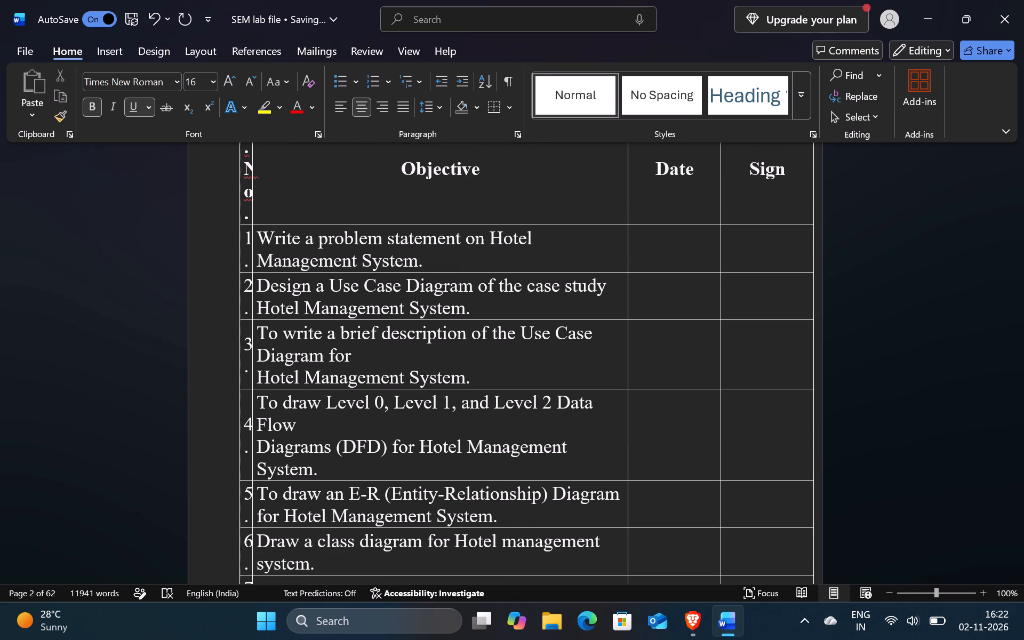
{"action": "left_click_drag", "start_coordinate": [263, 327], "coordinate": [222, 331]}
{"action": "scroll", "coordinate": [222, 331], "scroll_direction": "right", "scroll_amount": 1}
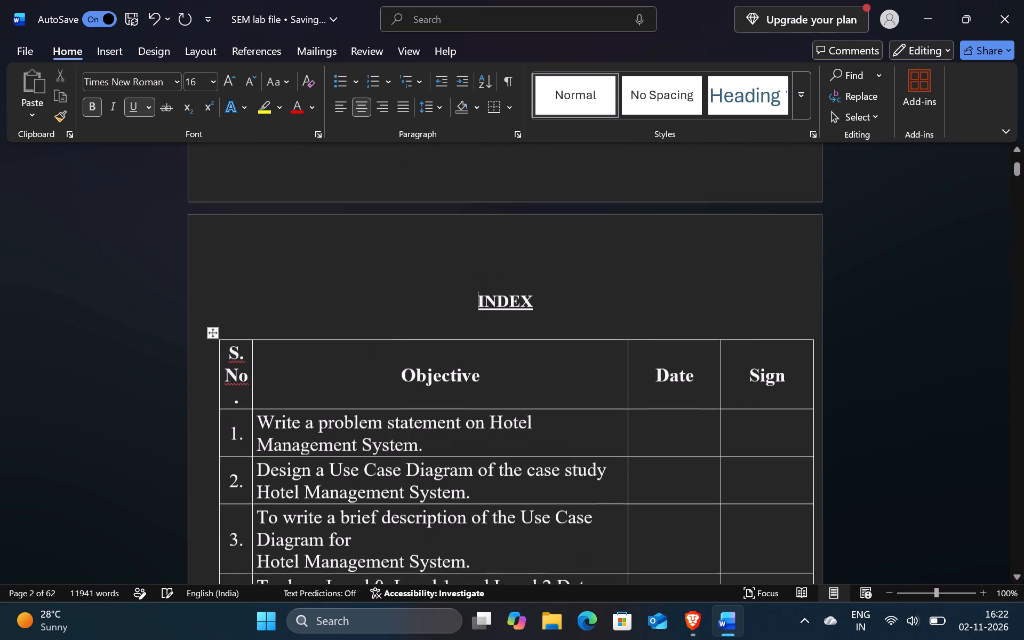
{"action": "scroll", "coordinate": [222, 331], "scroll_direction": "right", "scroll_amount": 2}
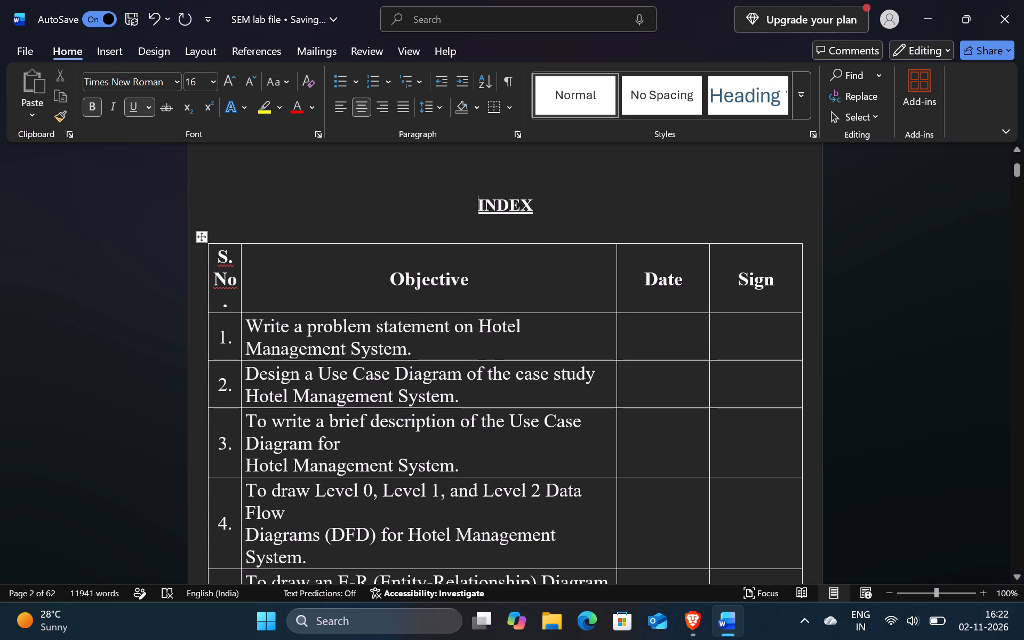
With the page zoomed out to 40%, slightly narrow the INDEX table's Sign column by moving its outer border inward.
{"action": "scroll", "coordinate": [492, 305], "scroll_direction": "down", "scroll_amount": 2}
{"action": "scroll", "coordinate": [492, 305], "scroll_direction": "down", "scroll_amount": 6, "text": "ctrl"}
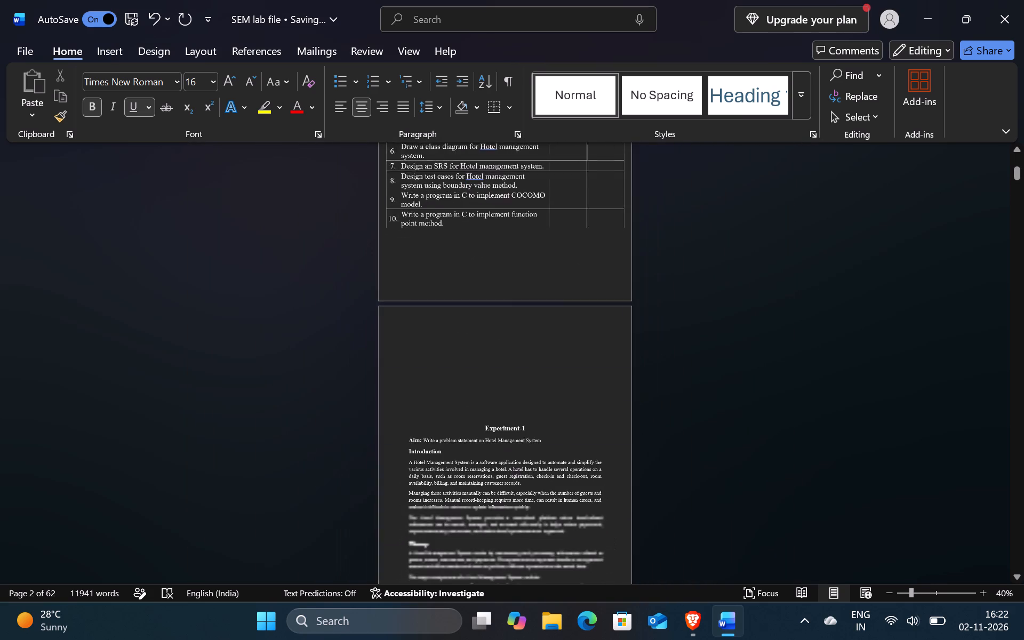
{"action": "scroll", "coordinate": [492, 305], "scroll_direction": "up", "scroll_amount": 5}
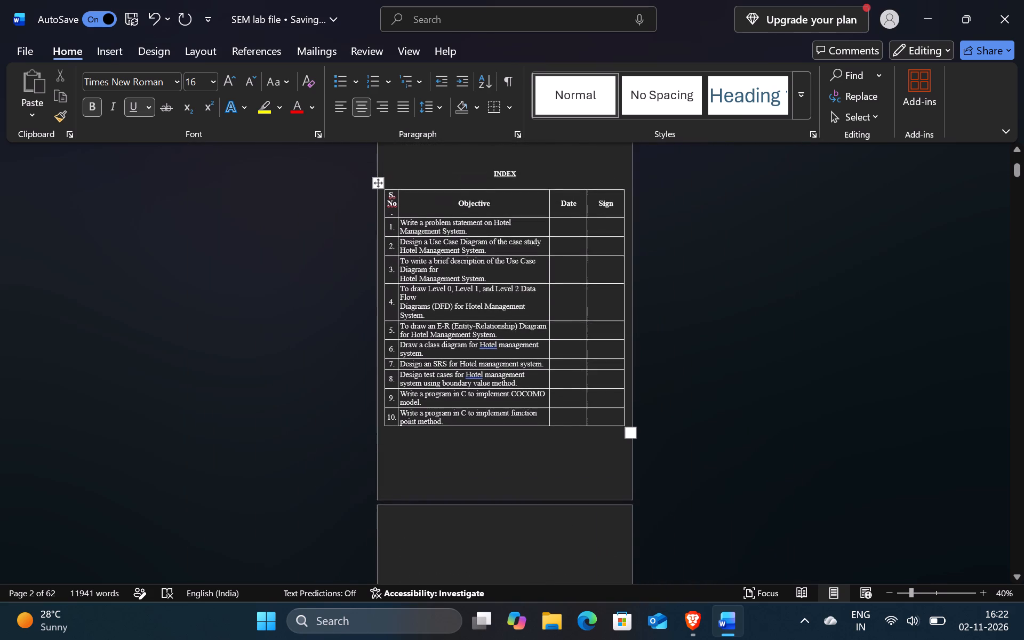
{"action": "scroll", "coordinate": [492, 305], "scroll_direction": "up", "scroll_amount": 1}
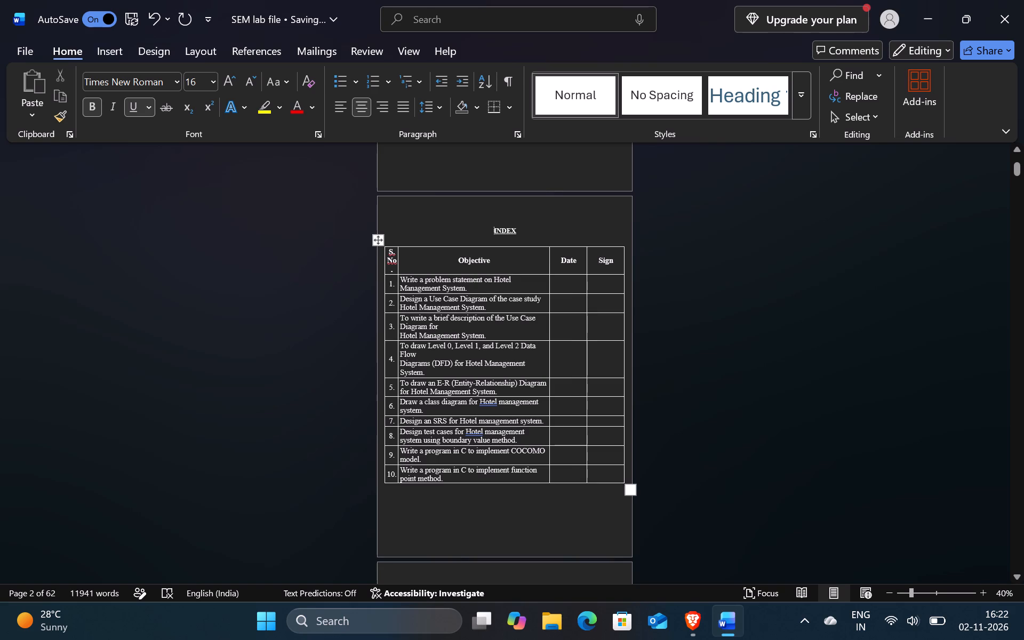
{"action": "left_click_drag", "start_coordinate": [622, 357], "coordinate": [615, 358]}
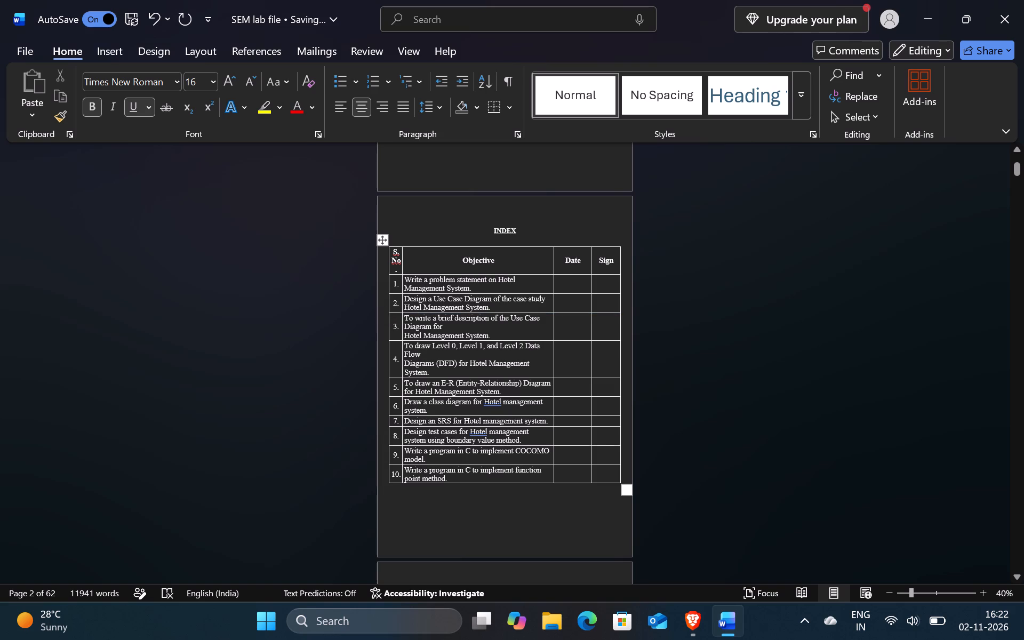
Increase the height of row 10 in the INDEX table by extending its bottom border toward the page's lower margin.
{"action": "left_click_drag", "start_coordinate": [488, 483], "coordinate": [494, 534]}
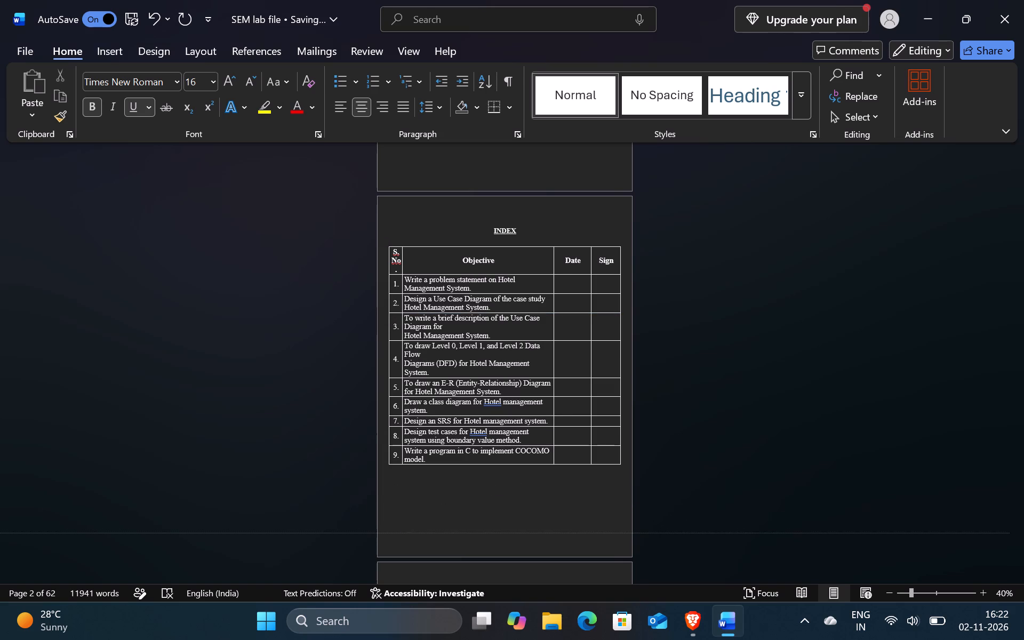
{"action": "left_click_drag", "start_coordinate": [494, 534], "coordinate": [494, 527]}
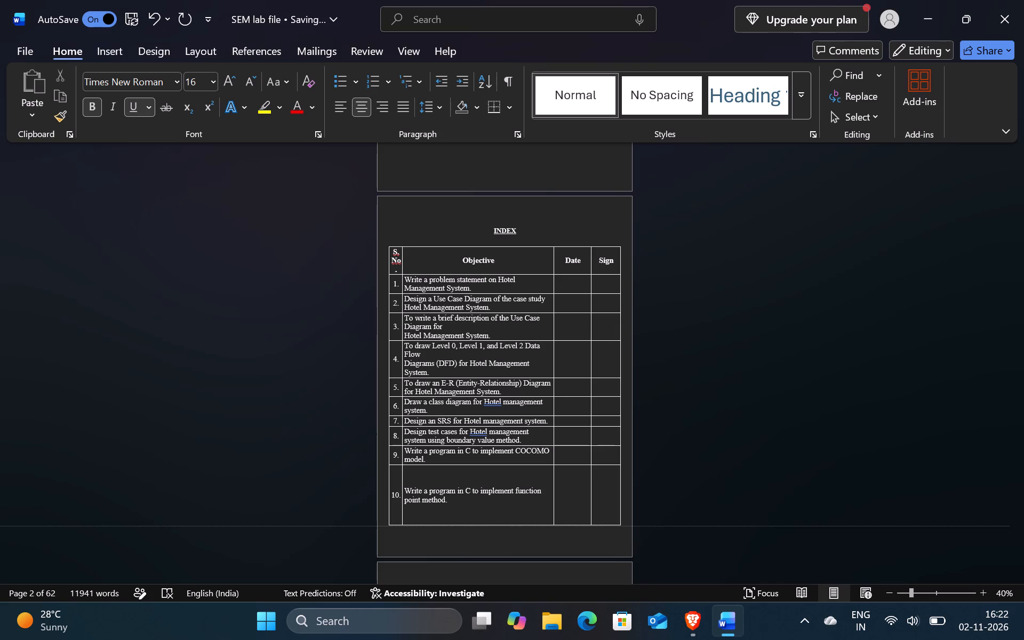
{"action": "left_click_drag", "start_coordinate": [494, 527], "coordinate": [494, 527]}
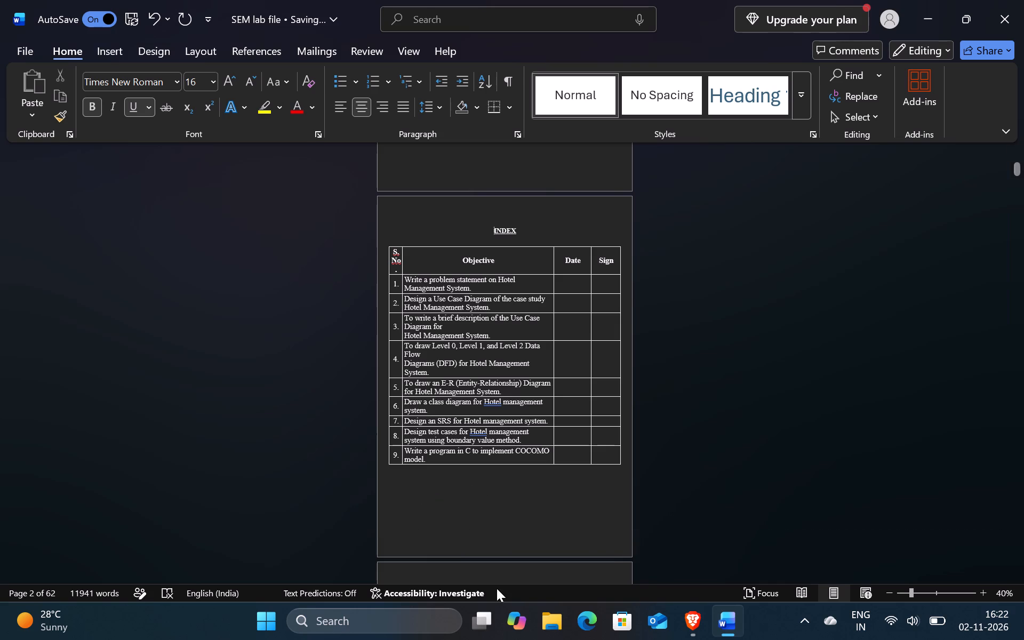
{"action": "scroll", "coordinate": [493, 525], "scroll_direction": "down", "scroll_amount": 1}
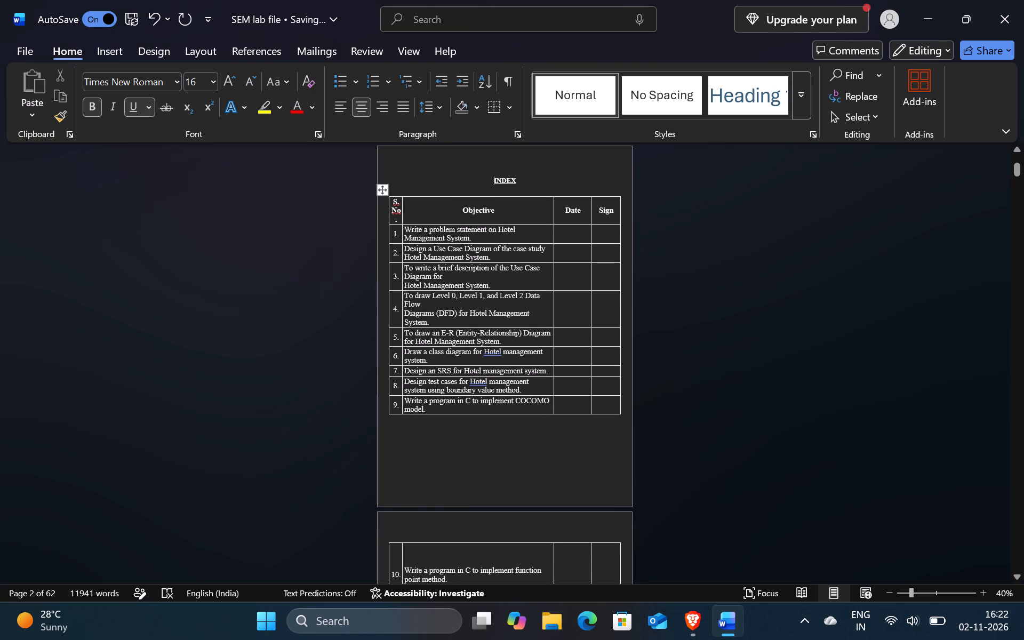
{"action": "scroll", "coordinate": [491, 544], "scroll_direction": "down", "scroll_amount": 1}
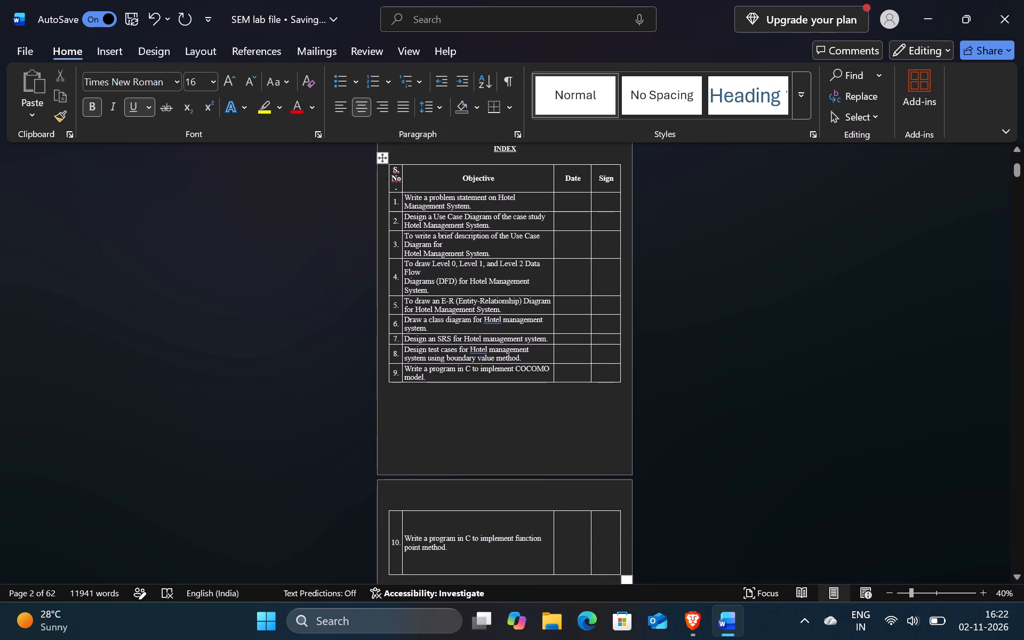
Reduce row 10's height in the INDEX table so the row fits on the first page, and make row 9 slightly taller.
{"action": "left_click_drag", "start_coordinate": [489, 573], "coordinate": [487, 555]}
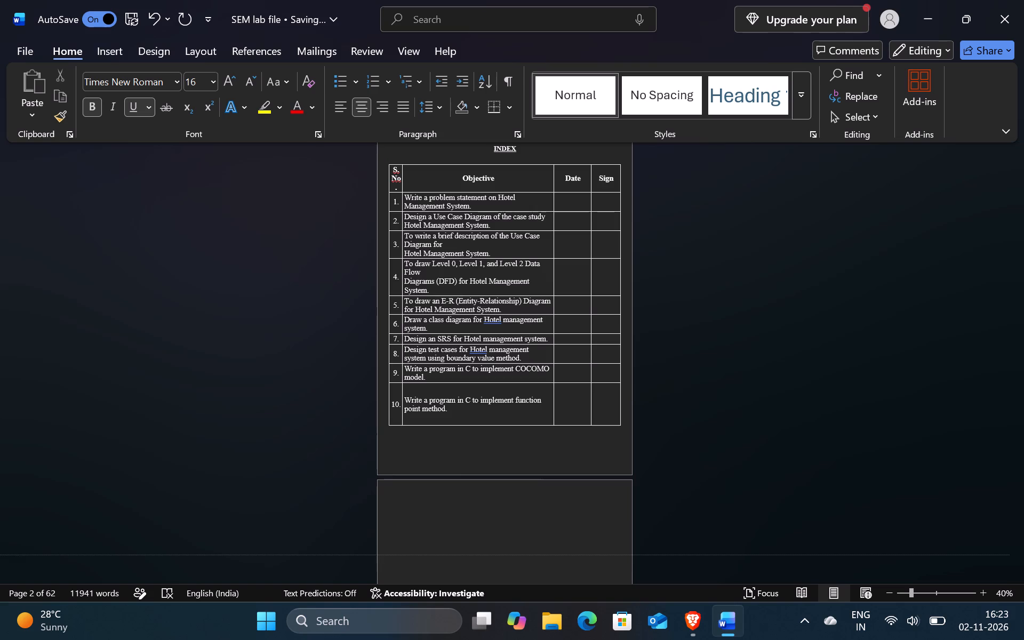
{"action": "left_click_drag", "start_coordinate": [487, 555], "coordinate": [484, 572]}
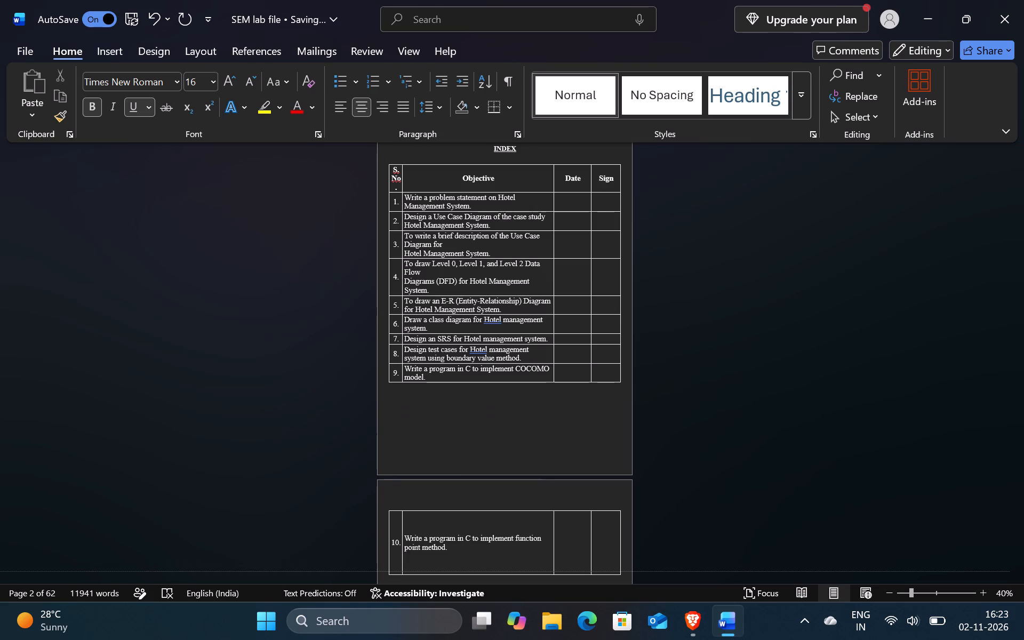
{"action": "left_click_drag", "start_coordinate": [484, 572], "coordinate": [483, 564]}
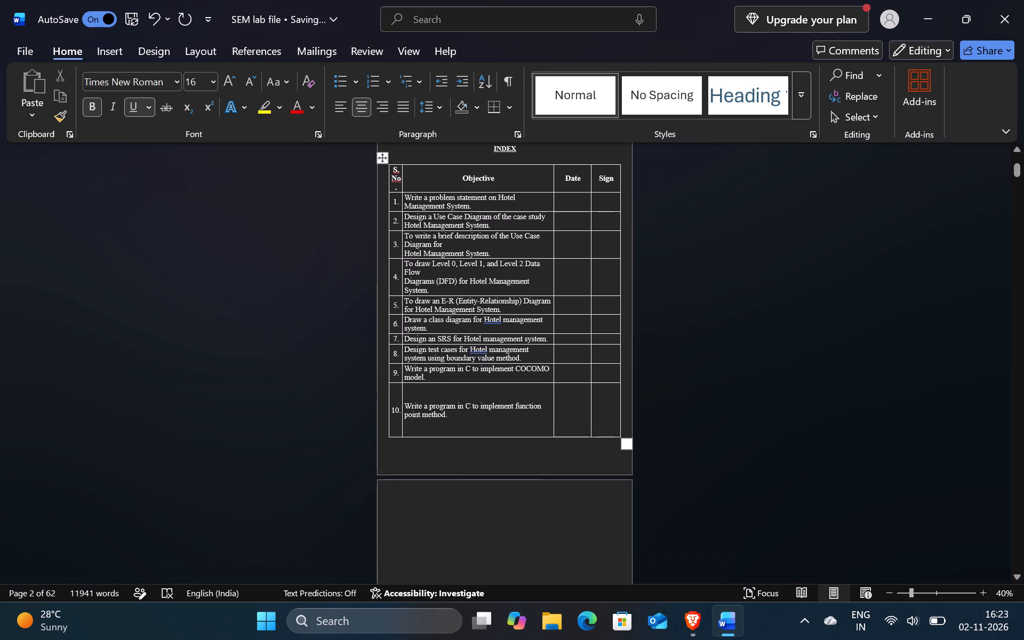
{"action": "left_click", "coordinate": [467, 384]}
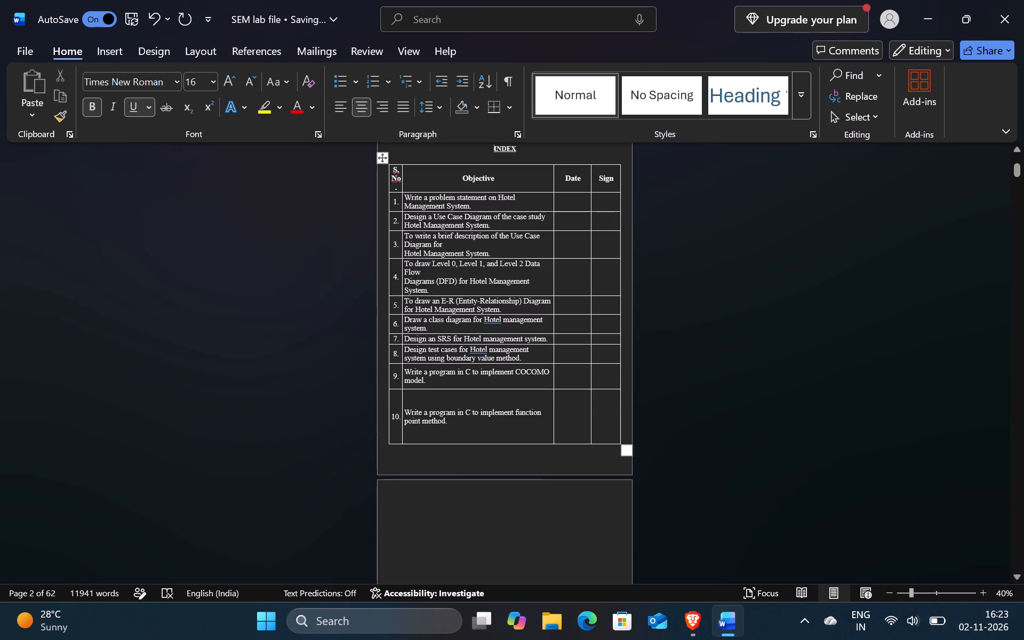
{"action": "left_click_drag", "start_coordinate": [473, 442], "coordinate": [469, 412]}
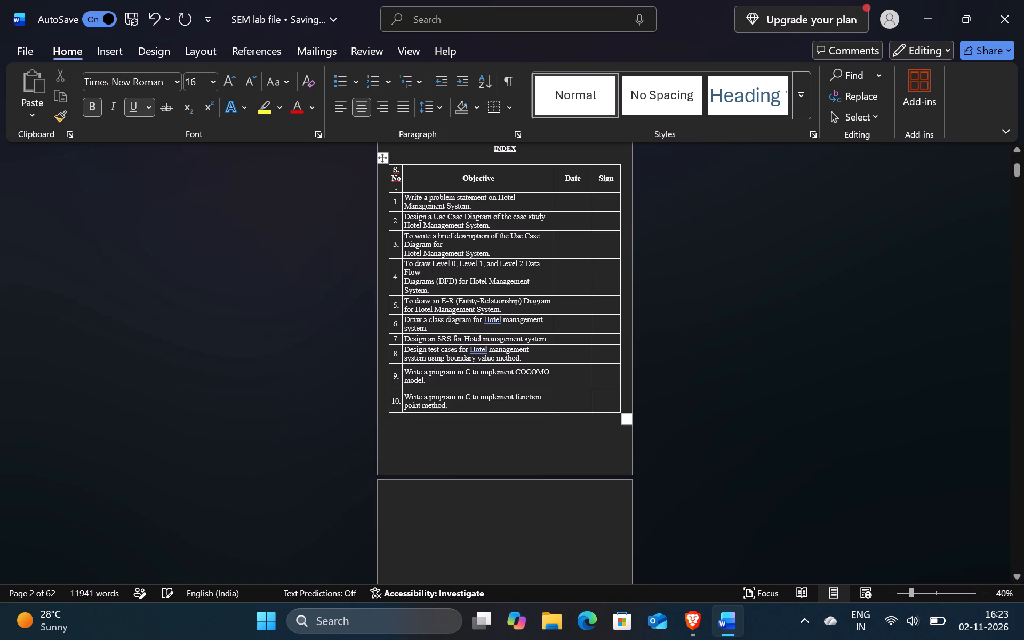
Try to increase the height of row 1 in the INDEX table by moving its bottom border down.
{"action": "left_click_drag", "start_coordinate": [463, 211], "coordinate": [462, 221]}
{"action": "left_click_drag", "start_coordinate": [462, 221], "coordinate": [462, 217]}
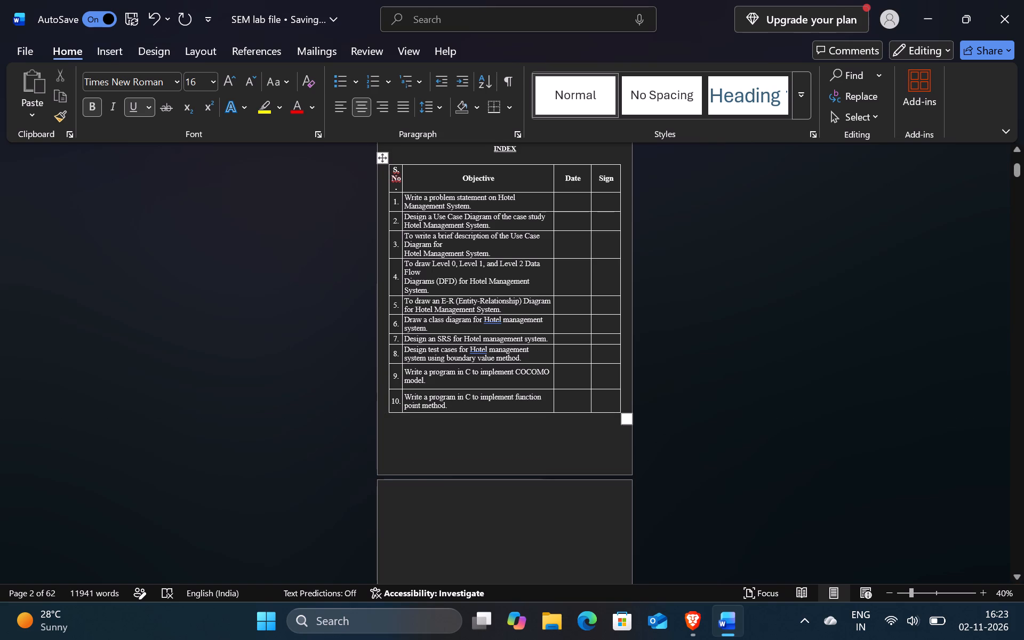
Widen the INDEX table's S.No. column so that its heading fits on one line.
{"action": "left_click", "coordinate": [402, 178]}
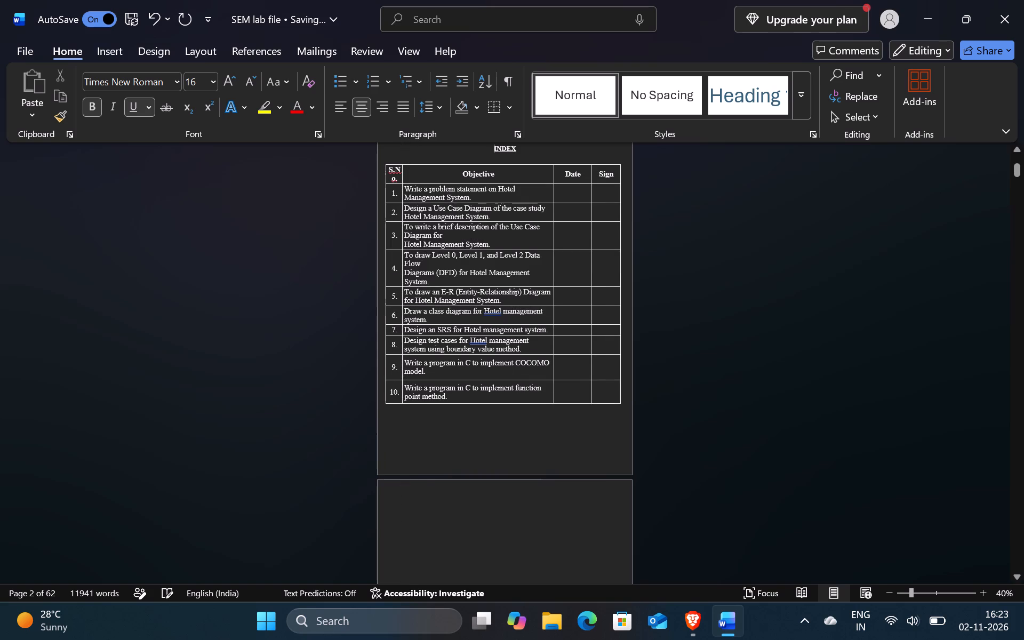
{"action": "left_click", "coordinate": [403, 181]}
{"action": "left_click", "coordinate": [403, 181]}
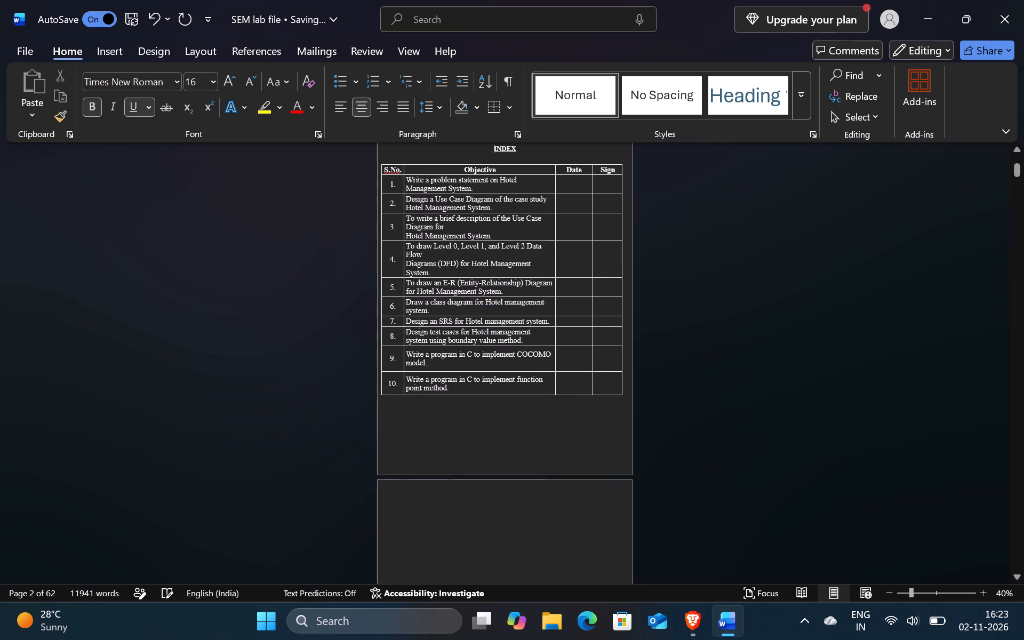
Increase the heights of rows 1 and 2 in the INDEX table to leave some space around their two-line text.
{"action": "left_click", "coordinate": [488, 195]}
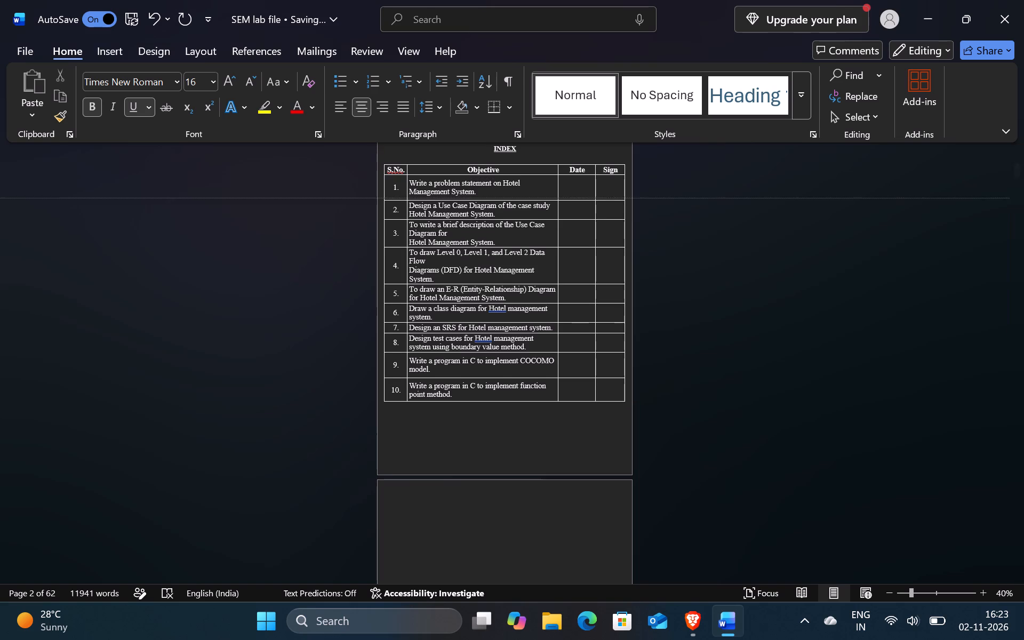
{"action": "left_click", "coordinate": [488, 219]}
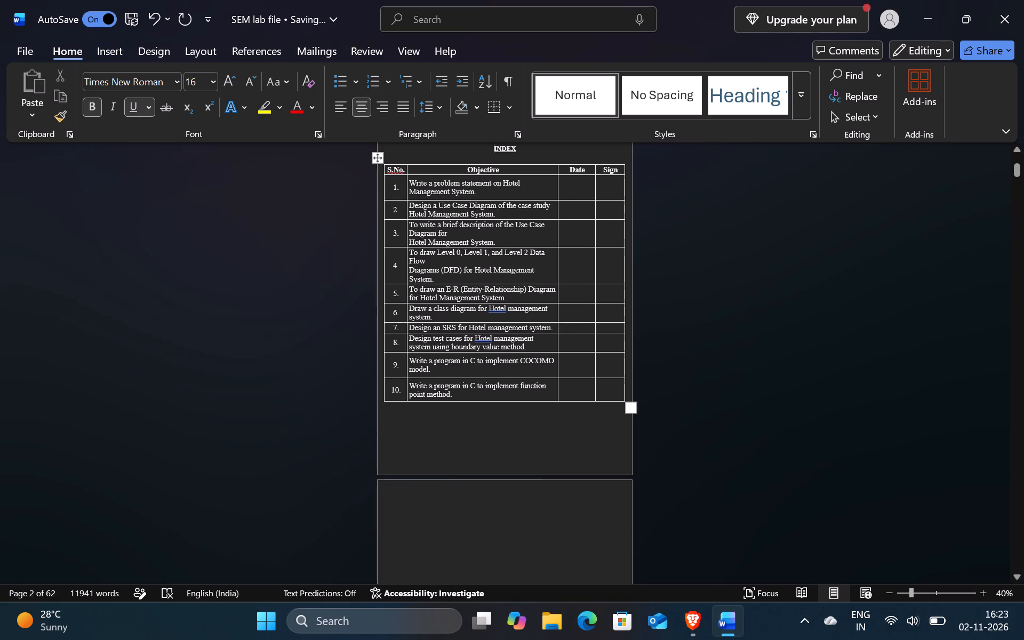
{"action": "left_click", "coordinate": [489, 222]}
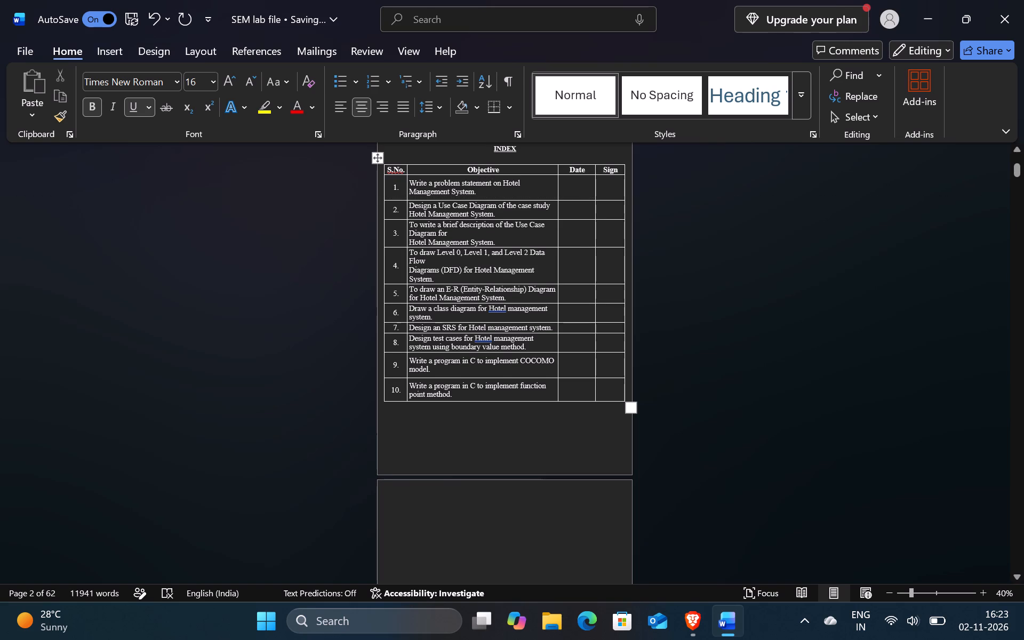
{"action": "double_click", "coordinate": [489, 219]}
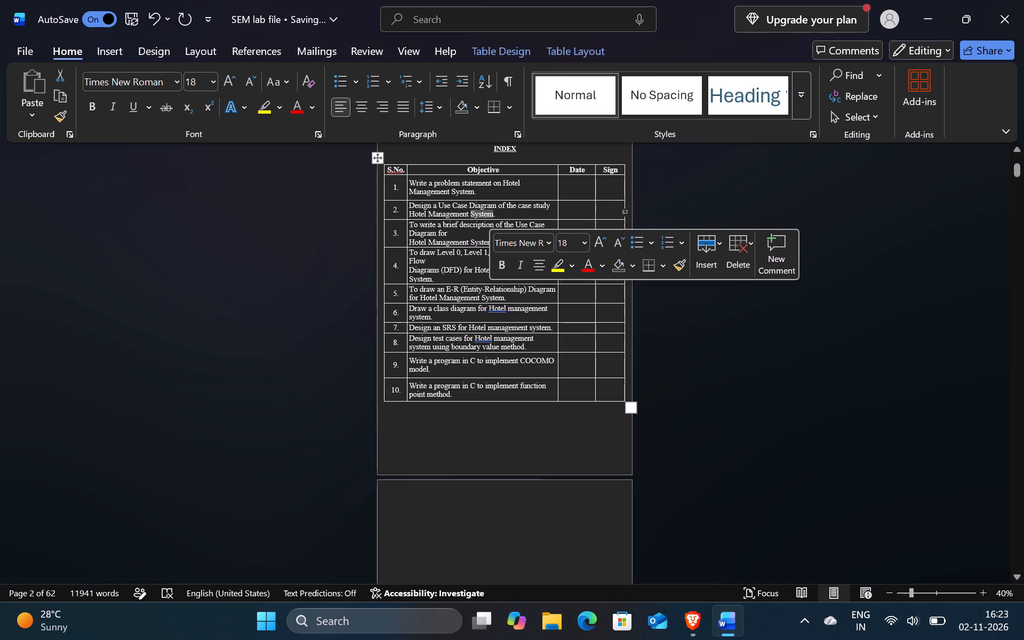
{"action": "left_click", "coordinate": [493, 219]}
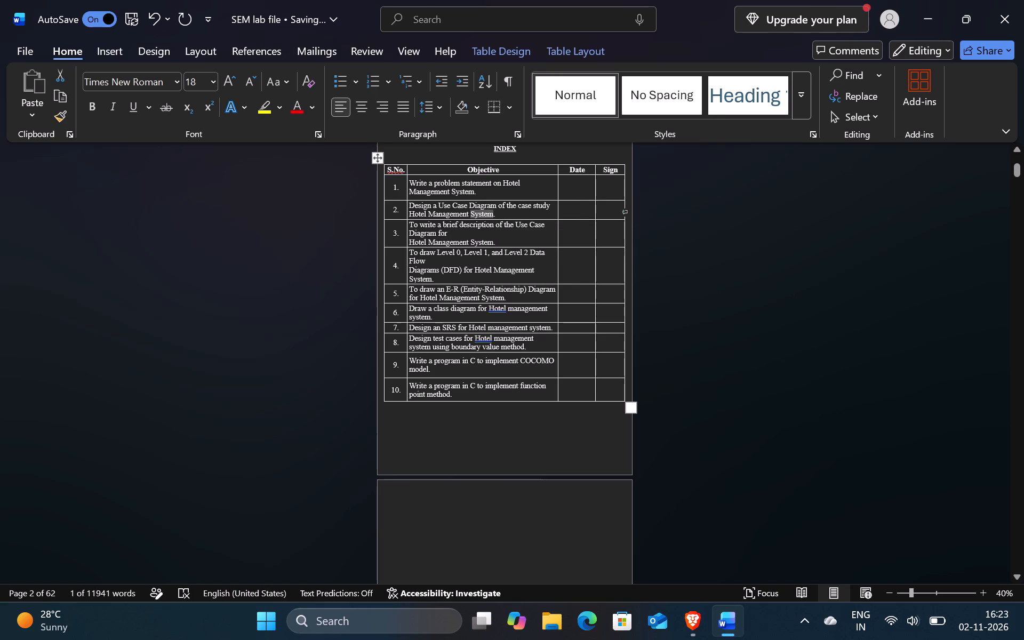
{"action": "double_click", "coordinate": [496, 221]}
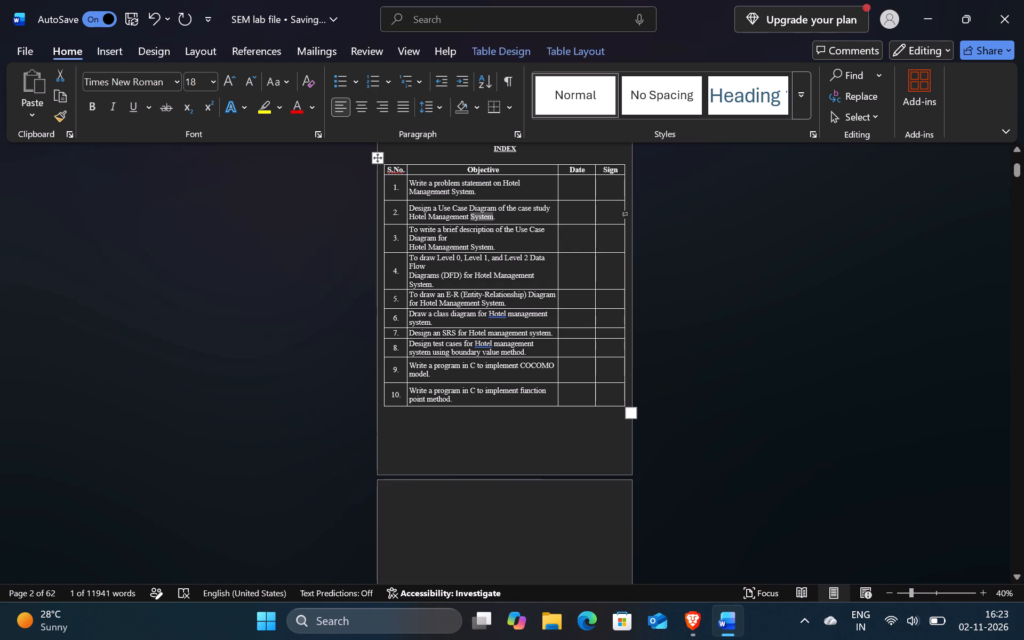
Replace the line breaks before "Hotel Management System" in row 3 and before "Diagrams (DFD)" in row 4 with single spaces.
{"action": "left_click", "coordinate": [410, 246]}
{"action": "key", "text": "BackSpace"}
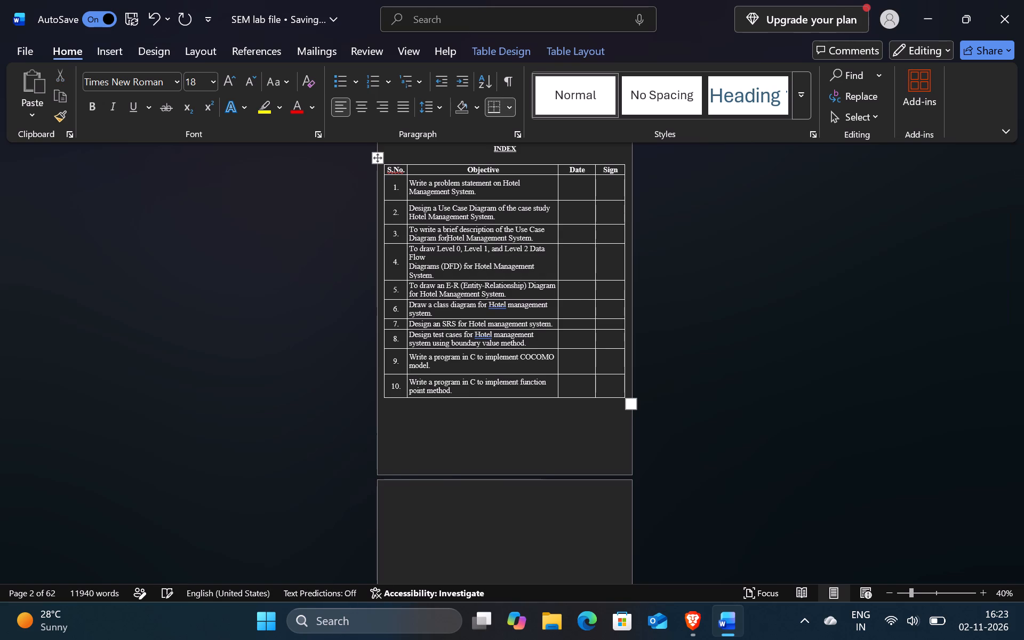
{"action": "key", "text": "space"}
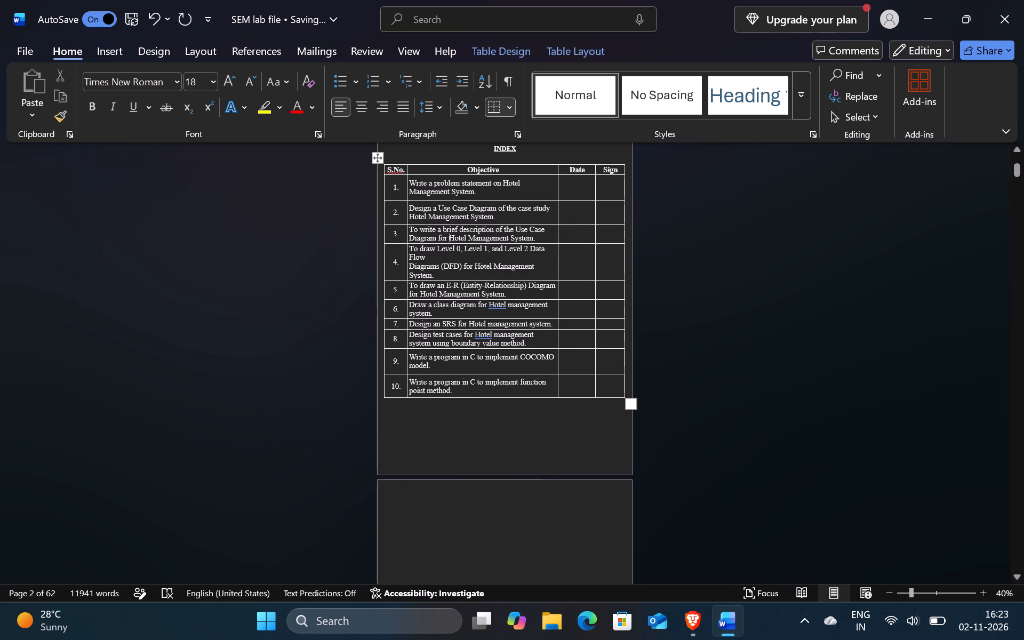
{"action": "left_click", "coordinate": [411, 266]}
{"action": "key", "text": "BackSpace"}
{"action": "key", "text": "space"}
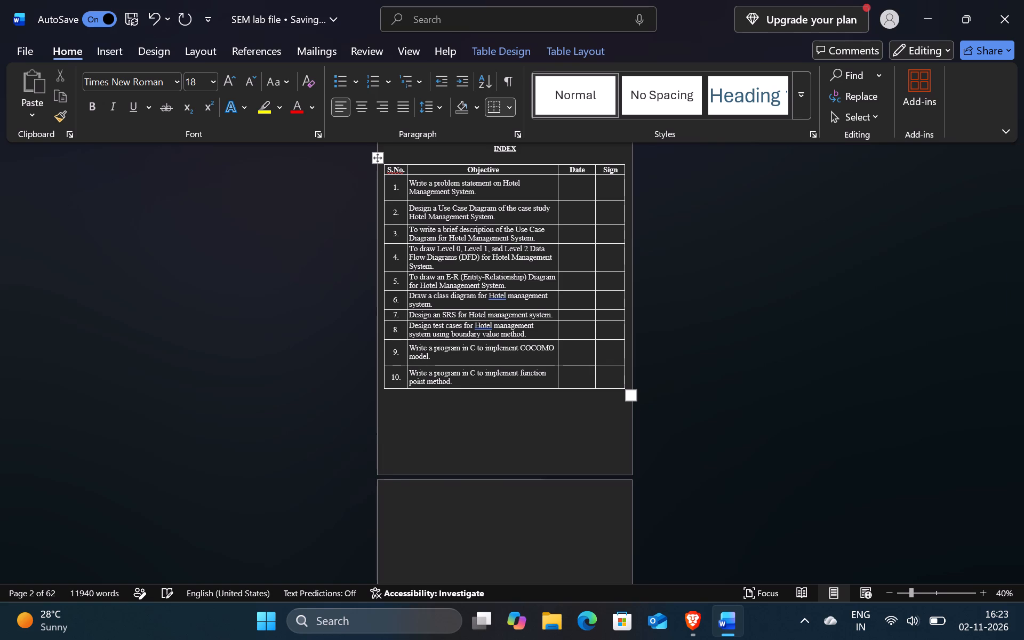
Slightly increase the height of row 3 in the INDEX table.
{"action": "left_click", "coordinate": [482, 273]}
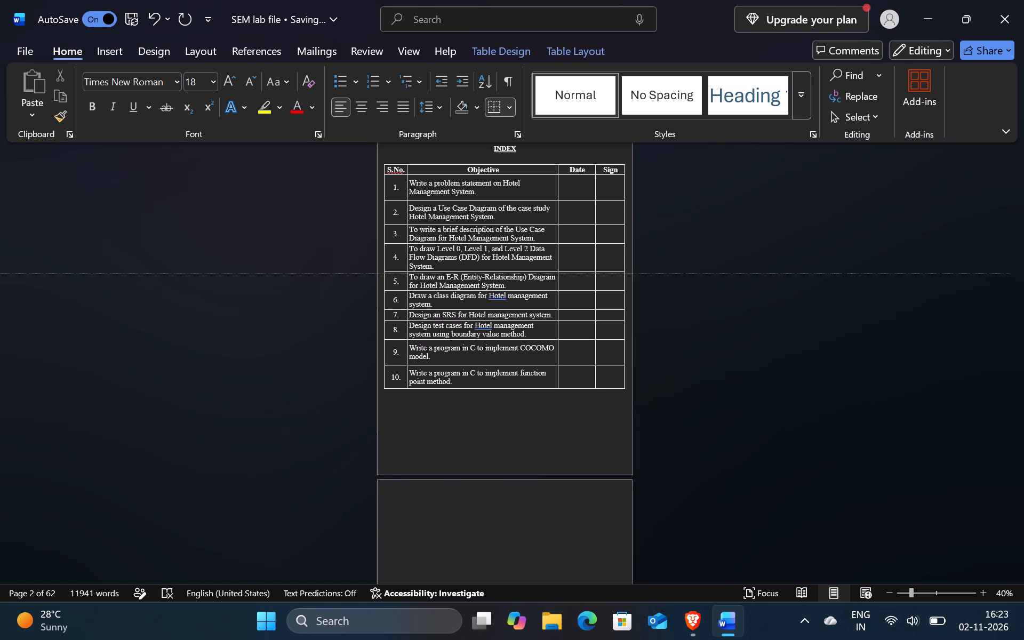
{"action": "left_click", "coordinate": [470, 244]}
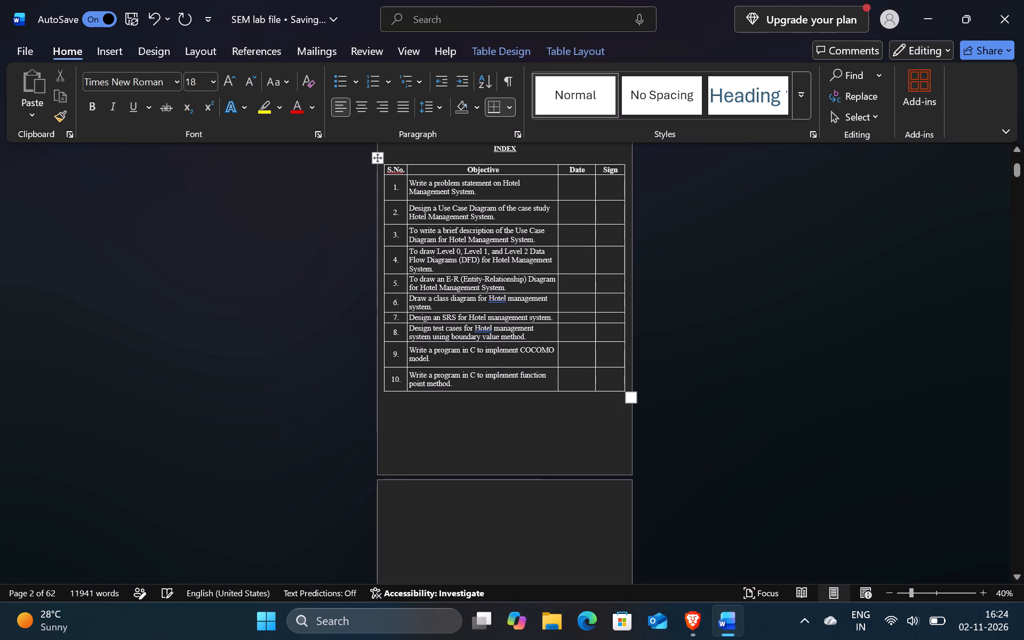
With the page zoomed in to 60%, increase the heights of rows 5, 6, 7 and 8 in the INDEX table for more even spacing.
{"action": "left_click", "coordinate": [474, 292]}
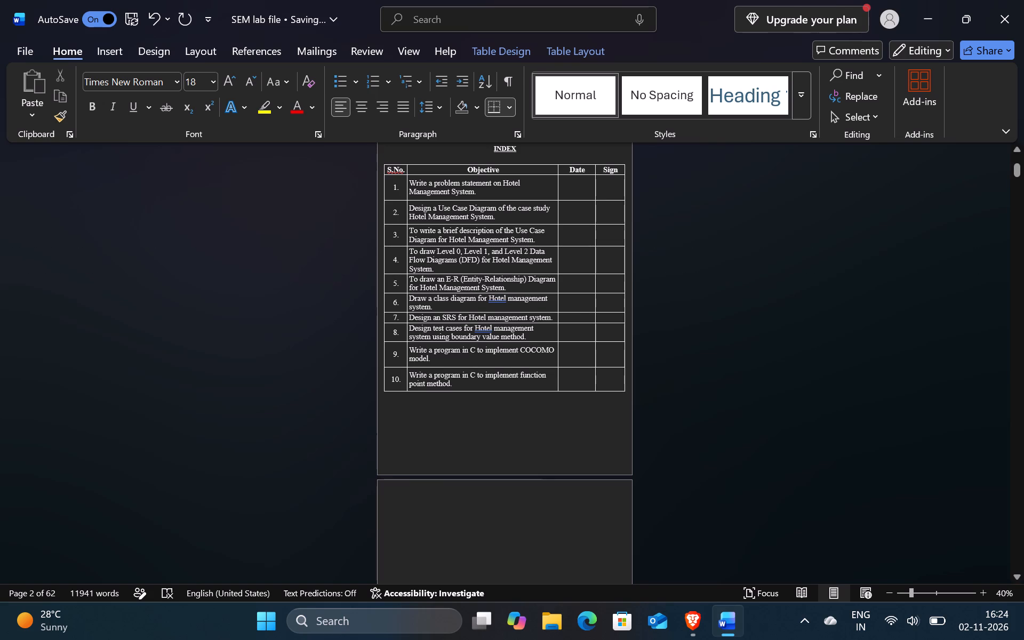
{"action": "left_click", "coordinate": [501, 288]}
{"action": "scroll", "coordinate": [501, 288], "scroll_direction": "up", "scroll_amount": 2, "text": "ctrl"}
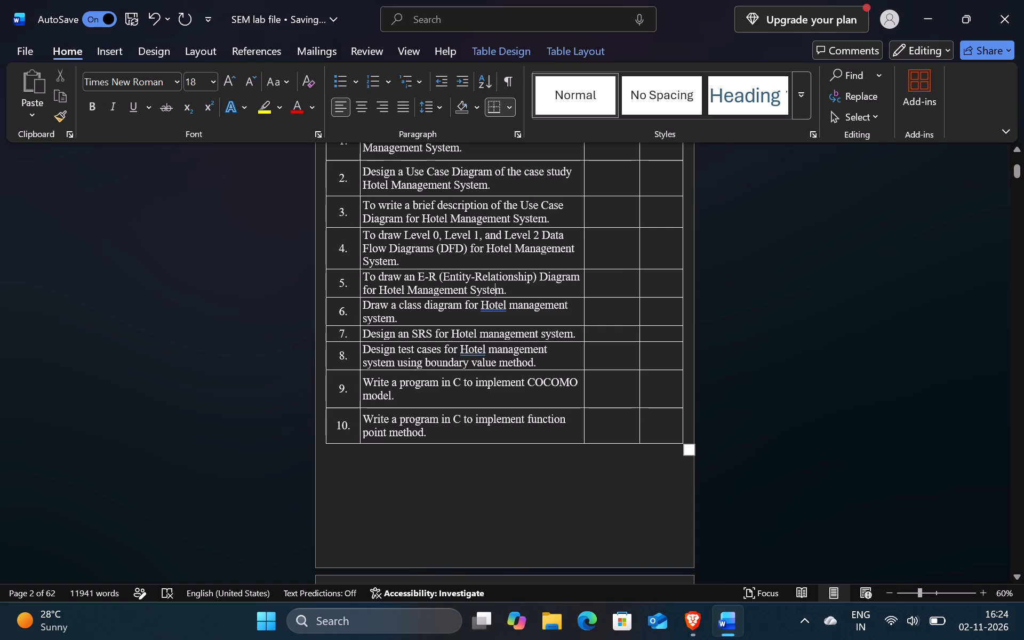
{"action": "left_click_drag", "start_coordinate": [457, 298], "coordinate": [457, 301]}
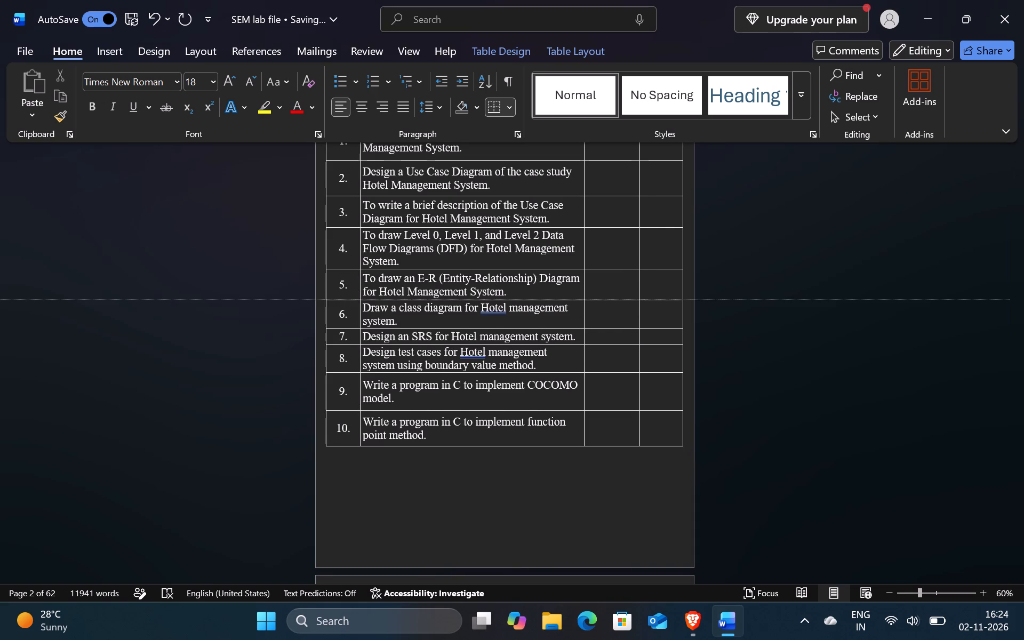
{"action": "left_click_drag", "start_coordinate": [457, 301], "coordinate": [458, 302]}
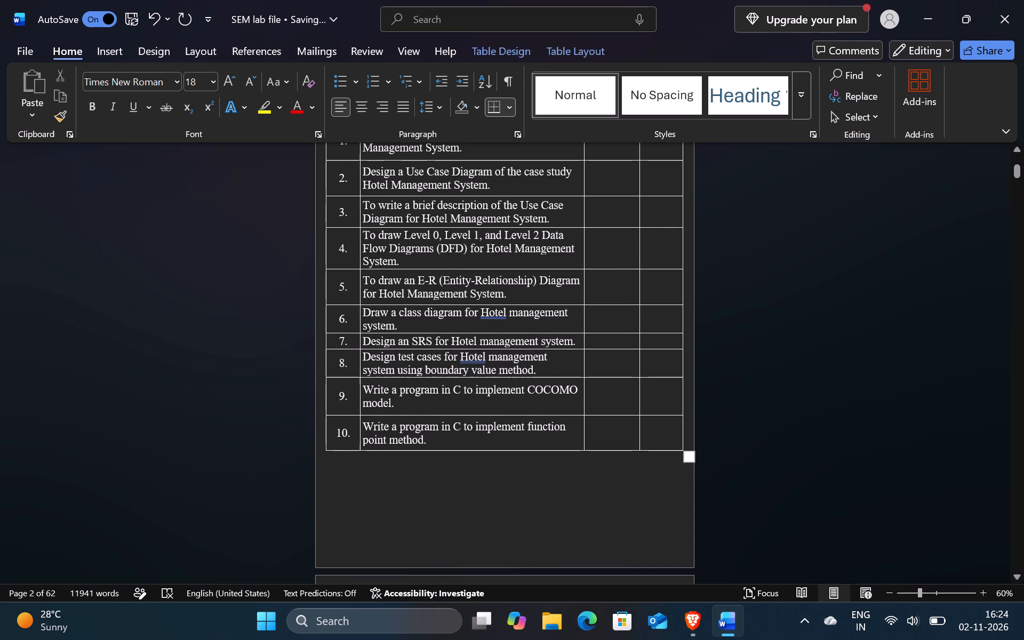
{"action": "left_click_drag", "start_coordinate": [459, 333], "coordinate": [459, 339]}
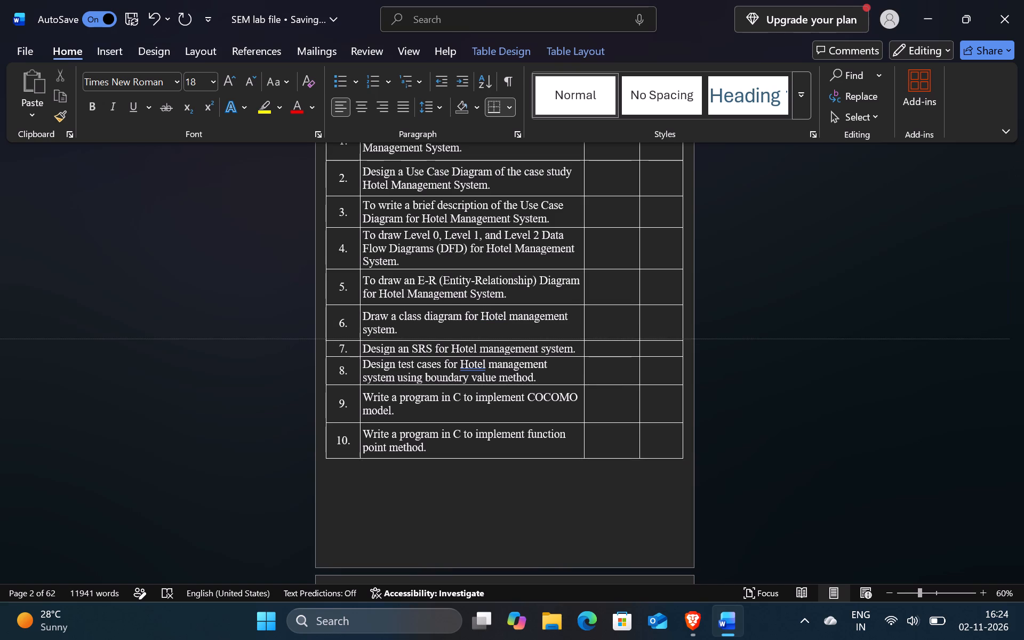
{"action": "left_click_drag", "start_coordinate": [459, 339], "coordinate": [459, 340]}
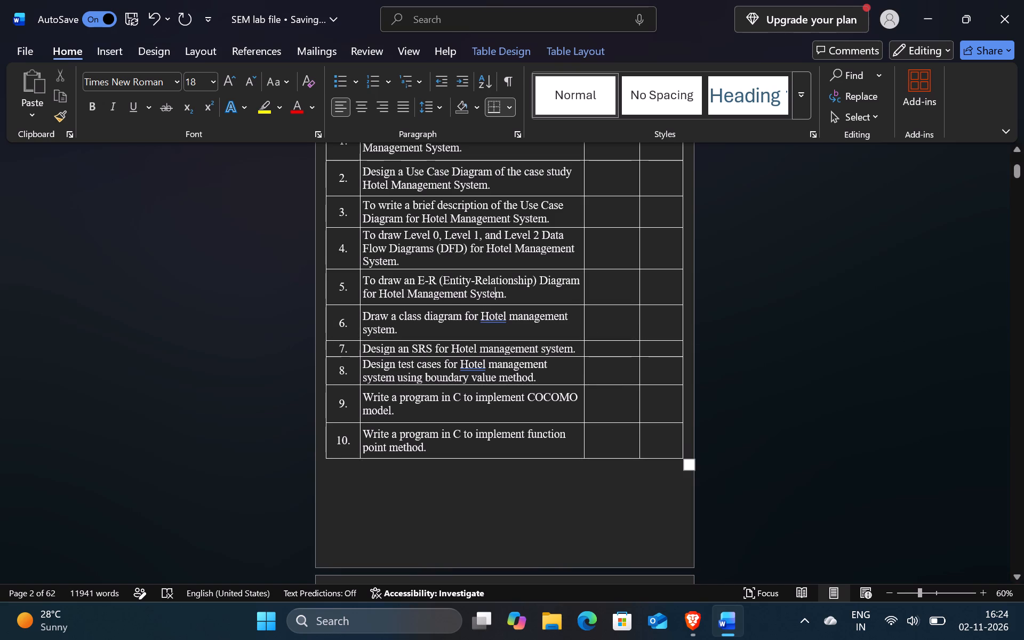
{"action": "left_click_drag", "start_coordinate": [450, 357], "coordinate": [449, 367]}
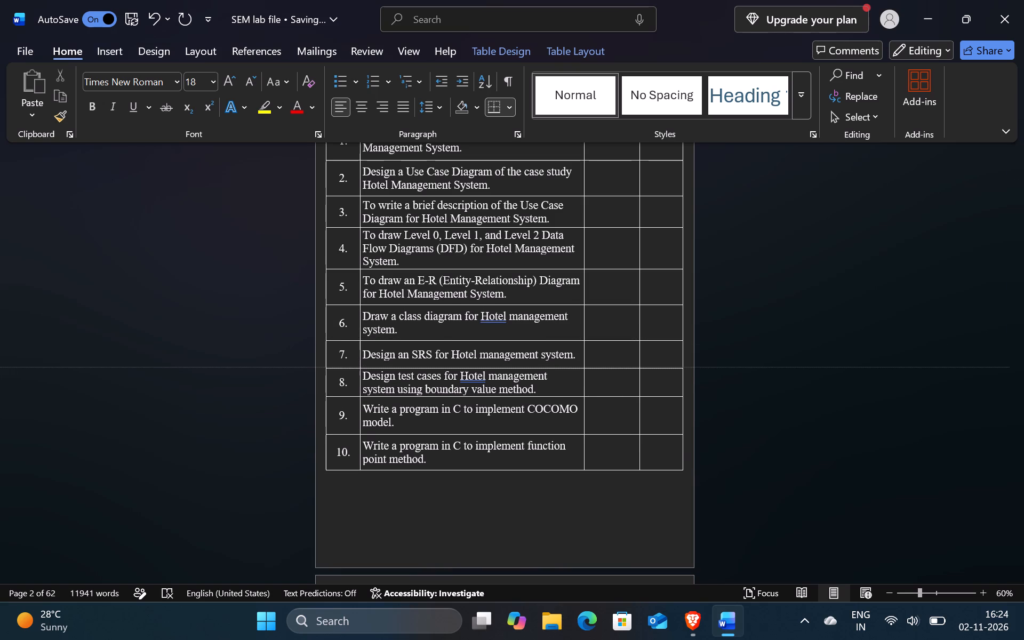
{"action": "left_click_drag", "start_coordinate": [449, 367], "coordinate": [450, 365]}
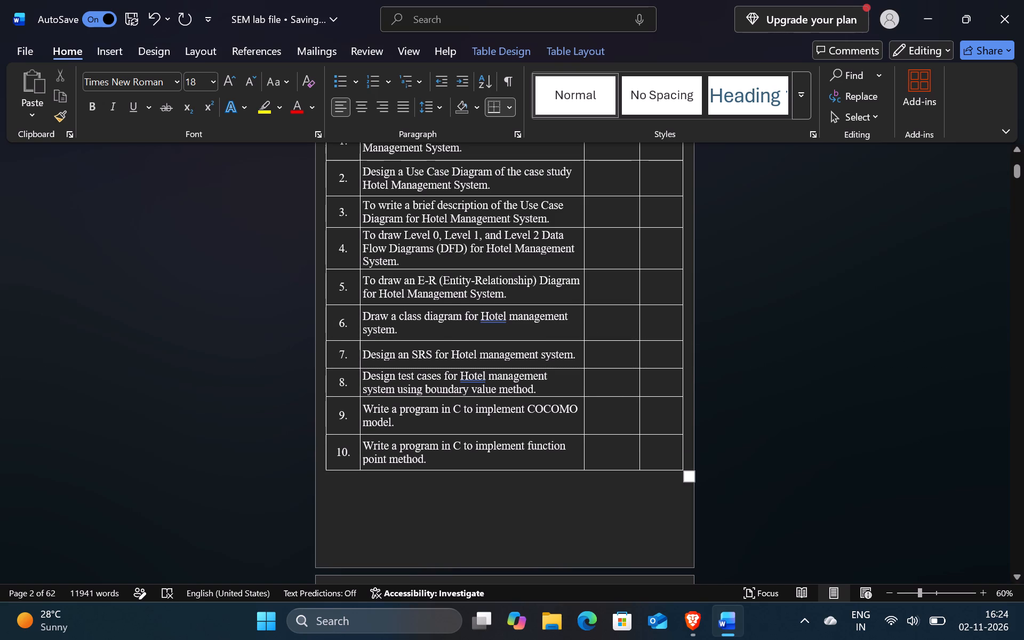
{"action": "left_click_drag", "start_coordinate": [444, 397], "coordinate": [444, 403]}
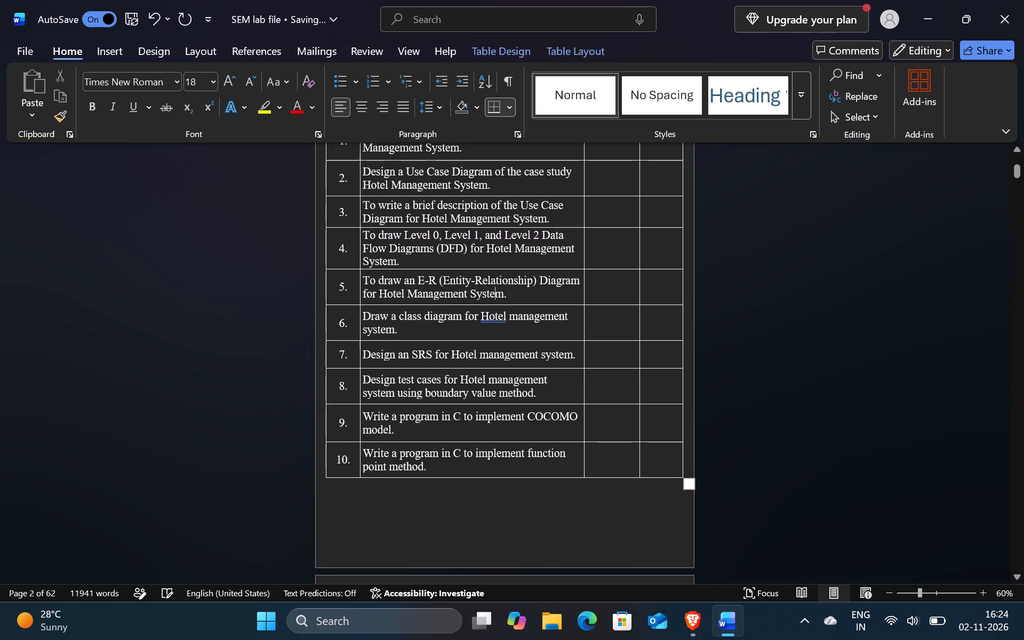
{"action": "left_click", "coordinate": [443, 443]}
Increase row 3's height in the INDEX table a little more to match the height of row 2.
{"action": "scroll", "coordinate": [436, 289], "scroll_direction": "up", "scroll_amount": 1}
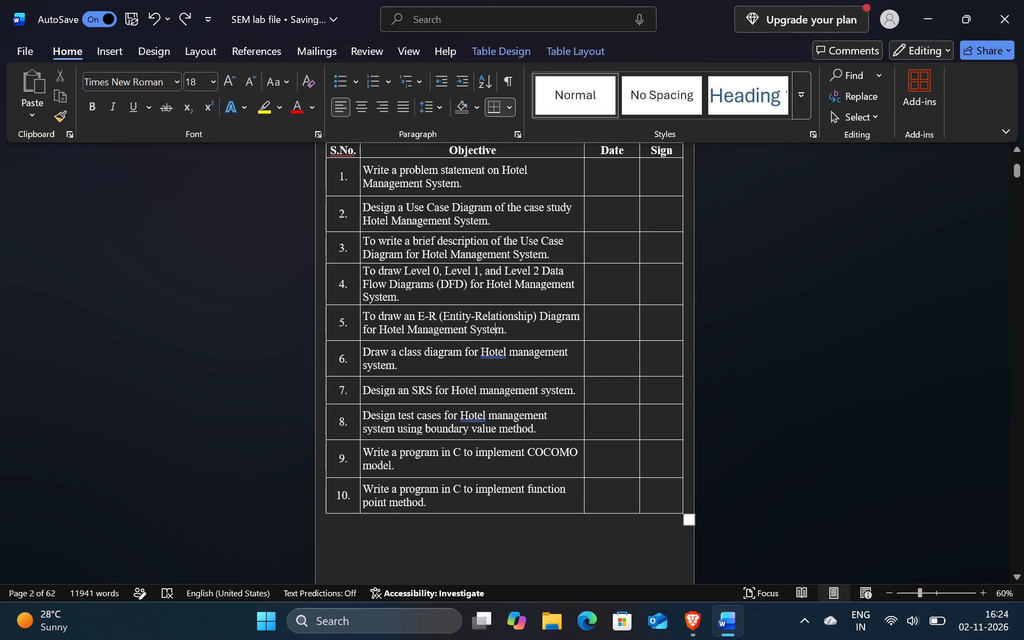
{"action": "left_click", "coordinate": [446, 263]}
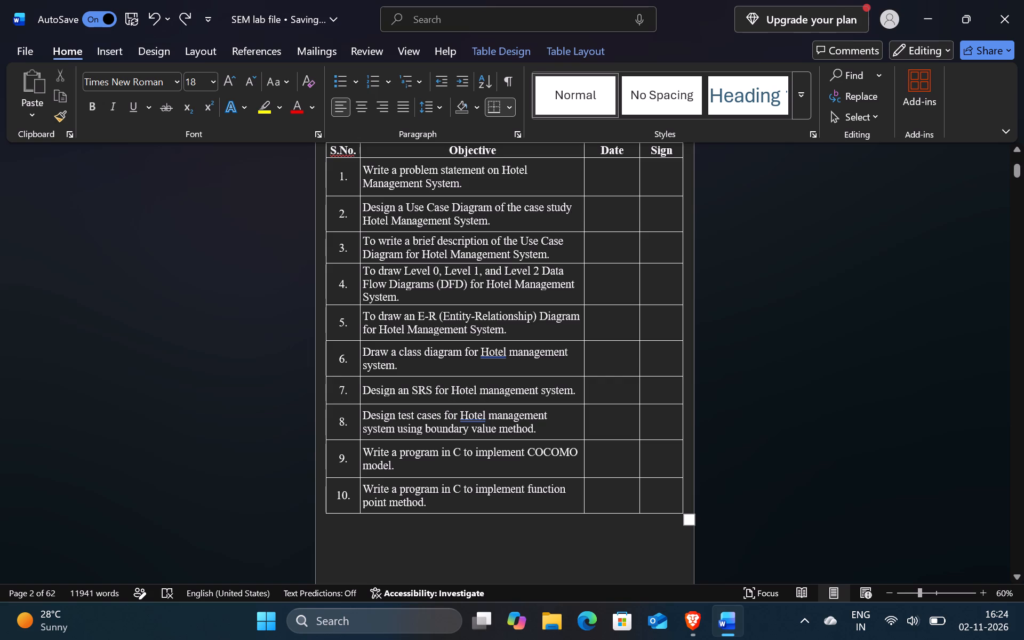
{"action": "left_click", "coordinate": [446, 265]}
{"action": "left_click", "coordinate": [447, 262]}
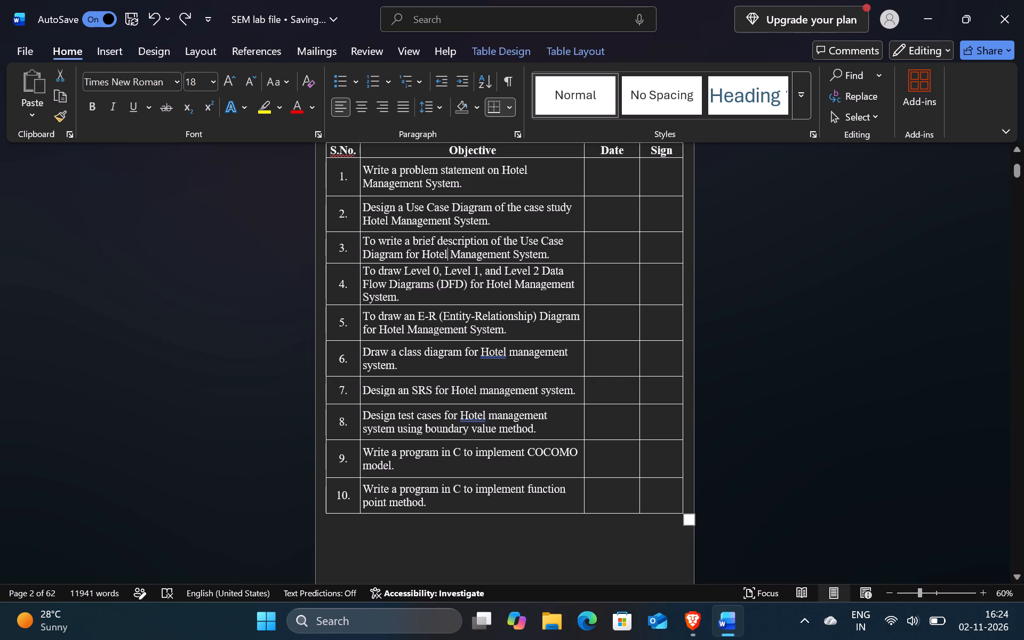
{"action": "left_click", "coordinate": [446, 264]}
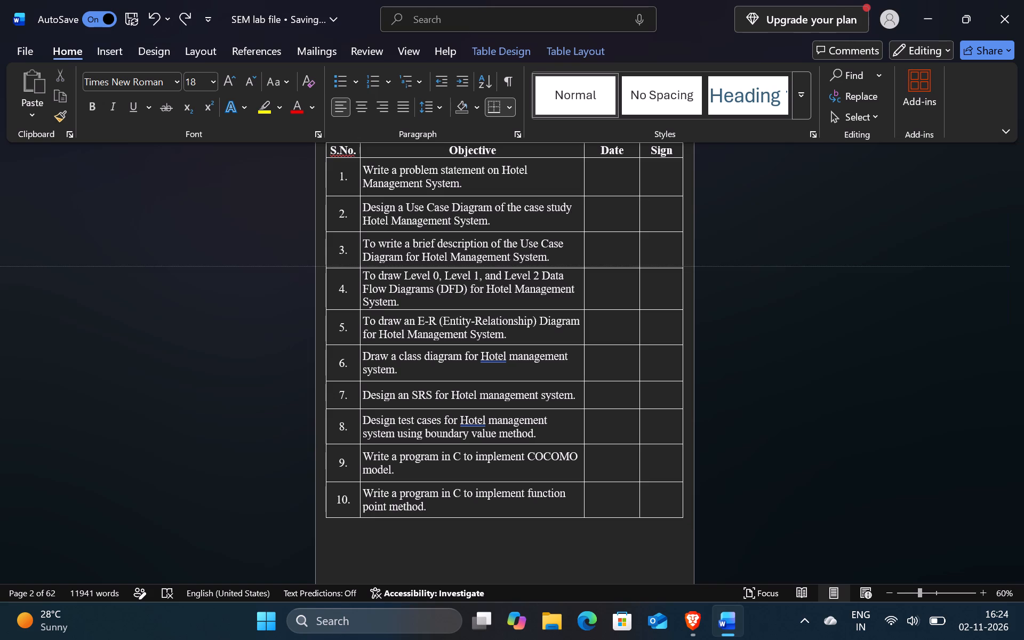
Slightly increase the heights of rows 5 and 7 in the INDEX table for more even spacing.
{"action": "left_click", "coordinate": [444, 345]}
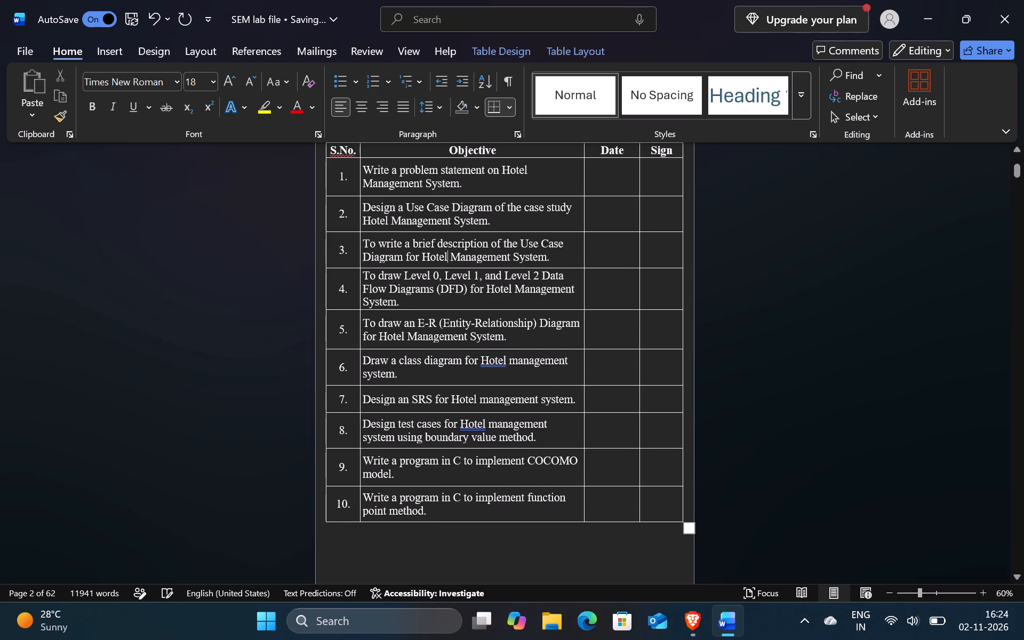
{"action": "left_click", "coordinate": [443, 413]}
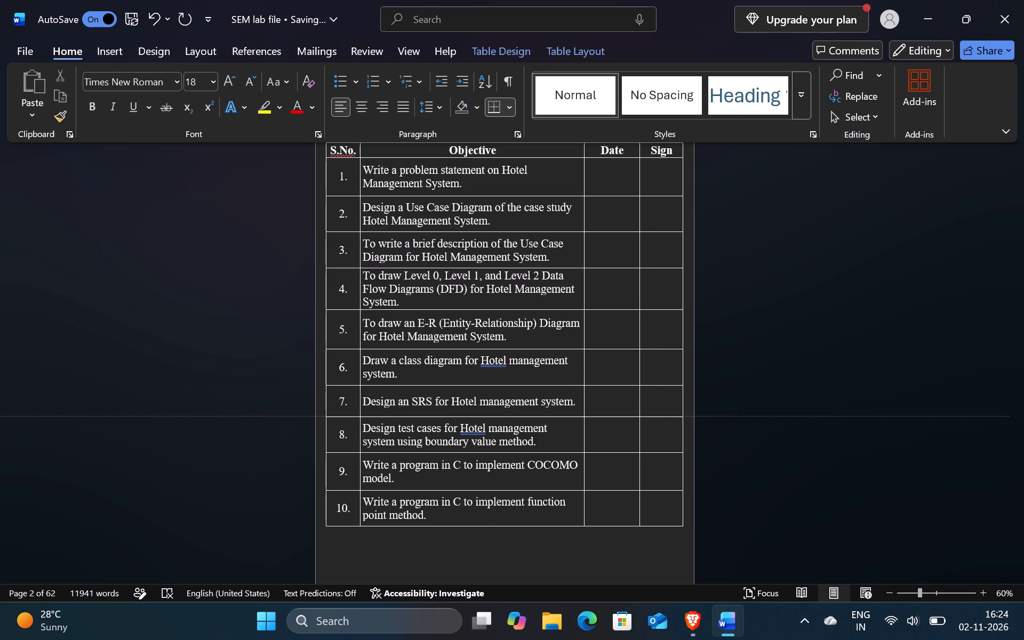
{"action": "scroll", "coordinate": [442, 417], "scroll_direction": "down", "scroll_amount": 1}
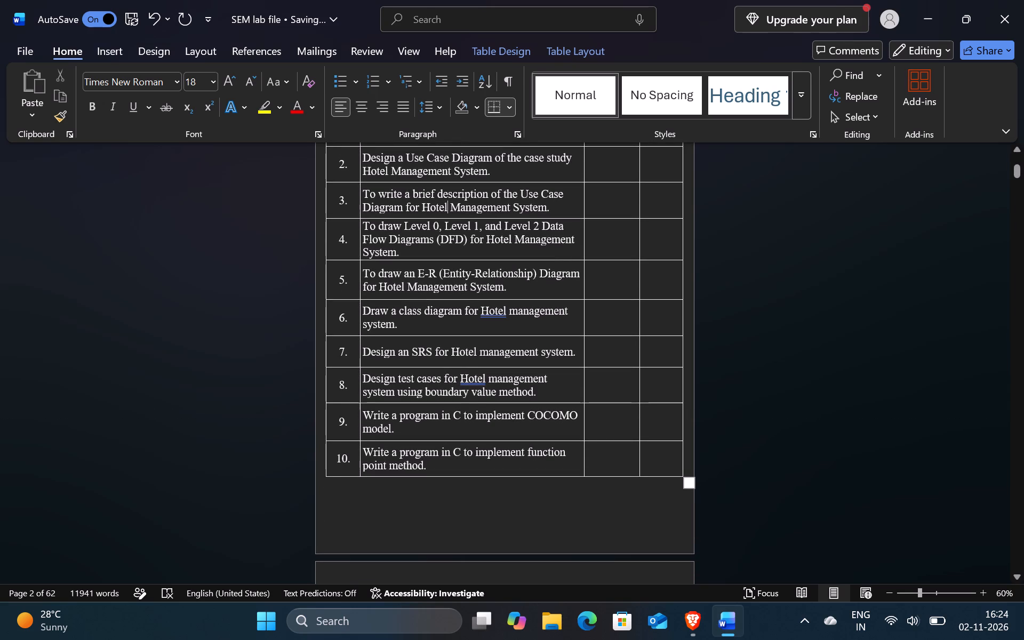
{"action": "left_click", "coordinate": [442, 404]}
With the page zoomed out to 40%, set the INDEX heading's font size to 20.
{"action": "scroll", "coordinate": [440, 441], "scroll_direction": "up", "scroll_amount": 1}
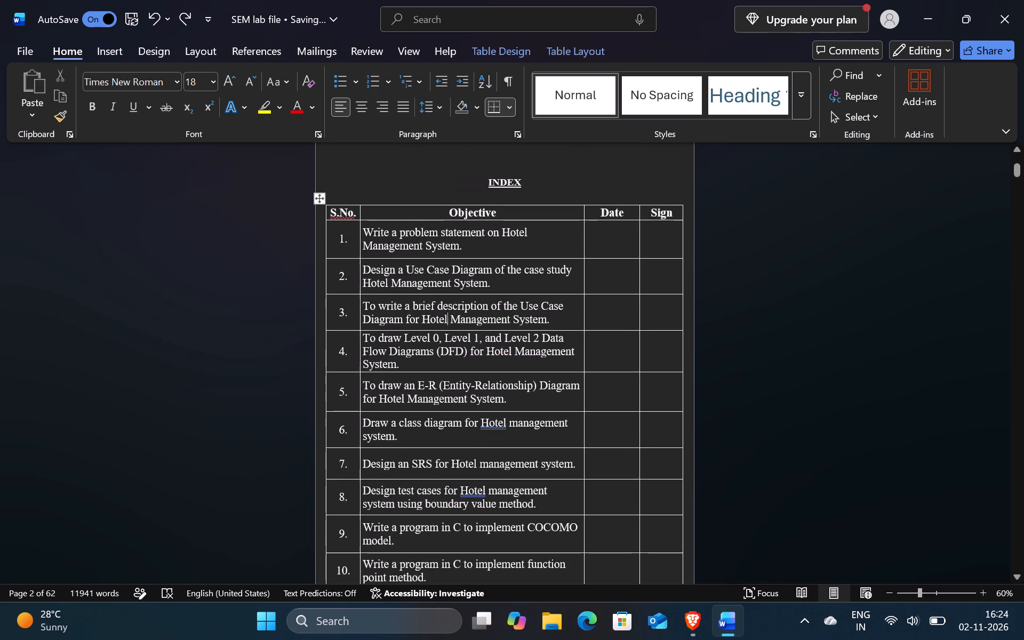
{"action": "scroll", "coordinate": [440, 441], "scroll_direction": "down", "scroll_amount": 2, "text": "ctrl"}
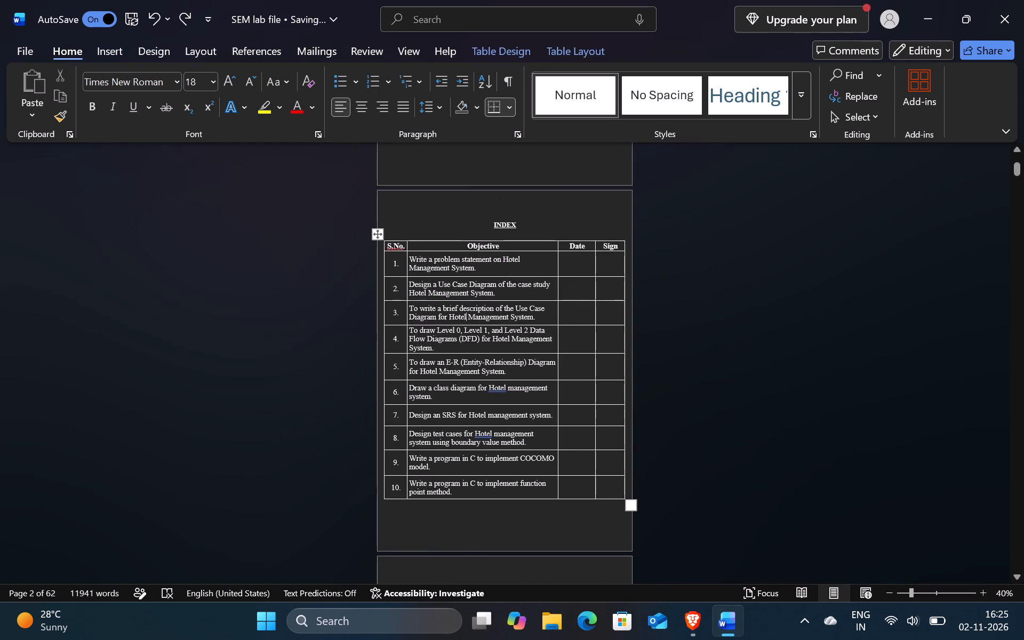
{"action": "left_click_drag", "start_coordinate": [492, 227], "coordinate": [513, 230]}
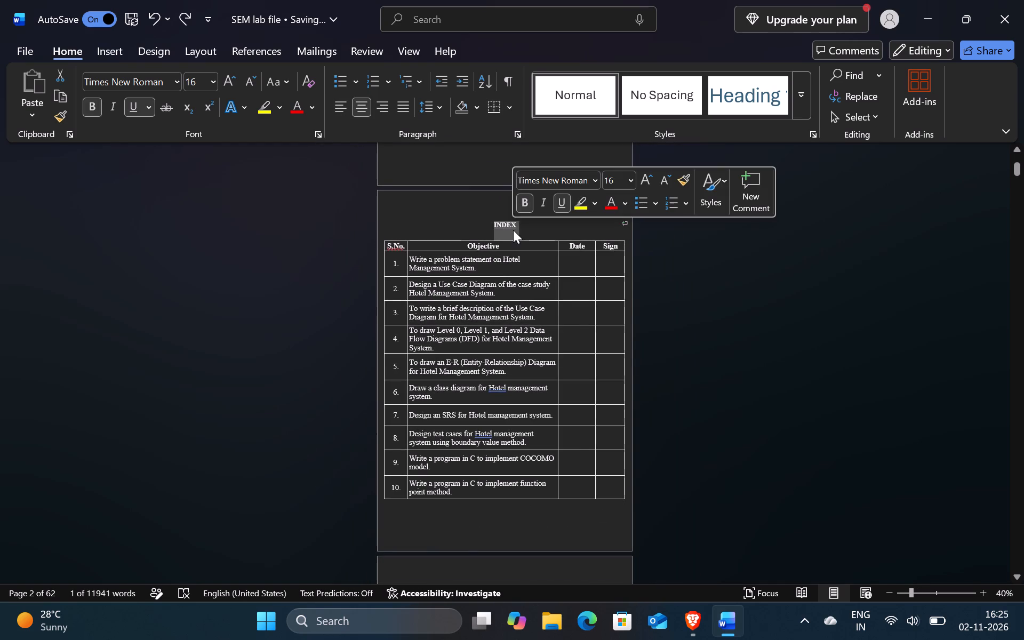
{"action": "left_click_drag", "start_coordinate": [208, 76], "coordinate": [197, 184]}
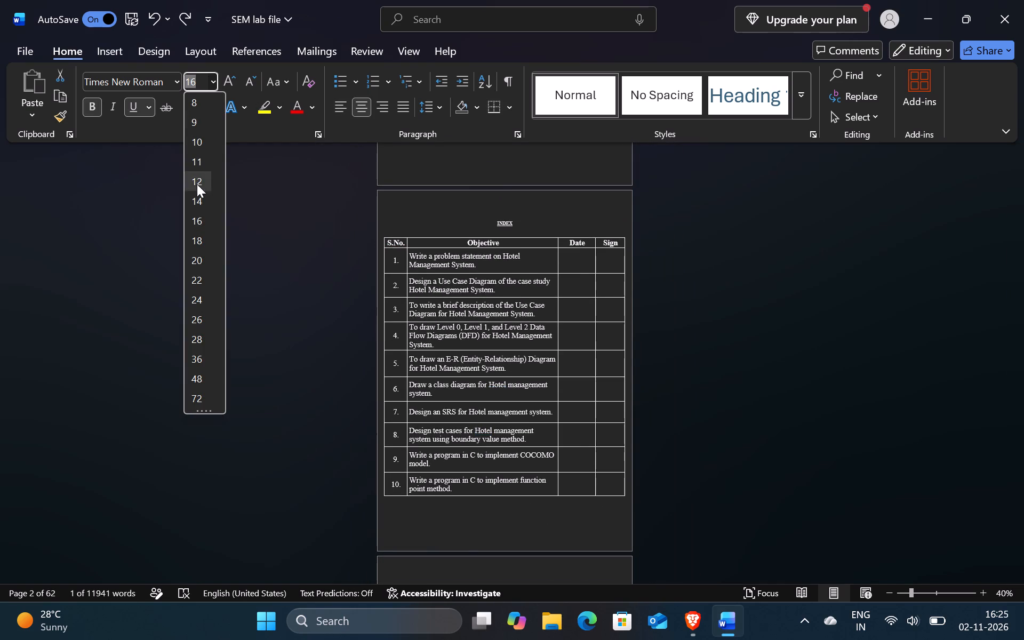
{"action": "left_click_drag", "start_coordinate": [197, 184], "coordinate": [197, 259]}
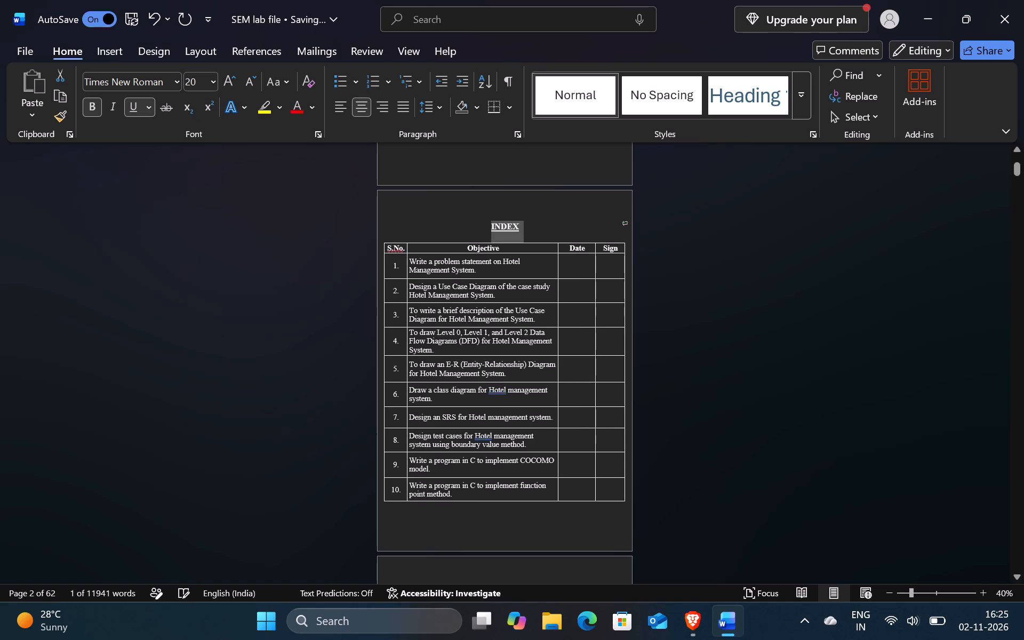
{"action": "left_click", "coordinate": [197, 259]}
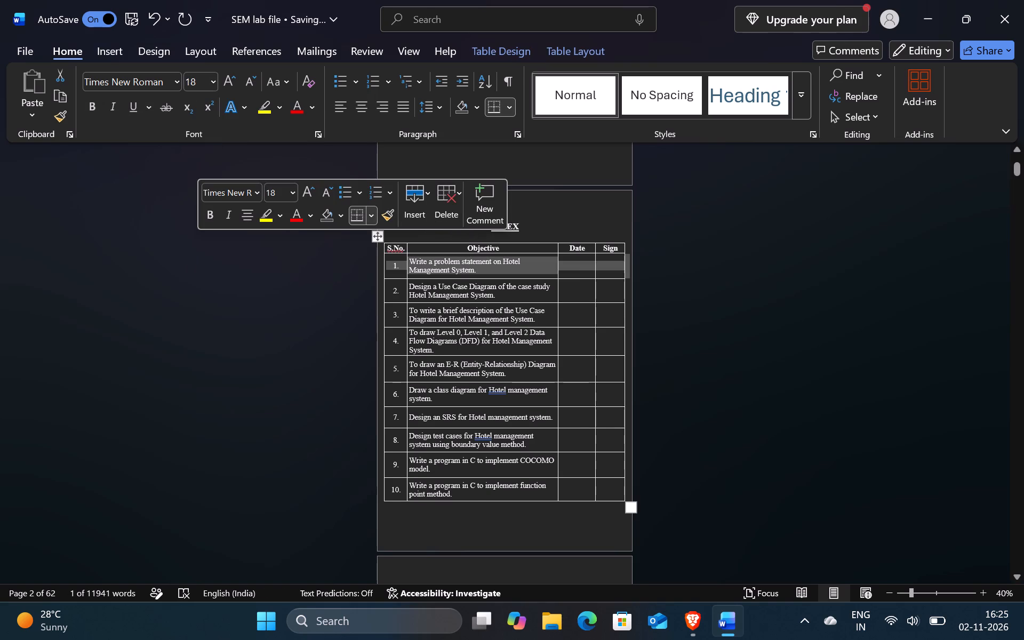
{"action": "left_click", "coordinate": [576, 214]}
Slightly increase the height of row 10, the last row of the INDEX table.
{"action": "scroll", "coordinate": [516, 358], "scroll_direction": "down", "scroll_amount": 1}
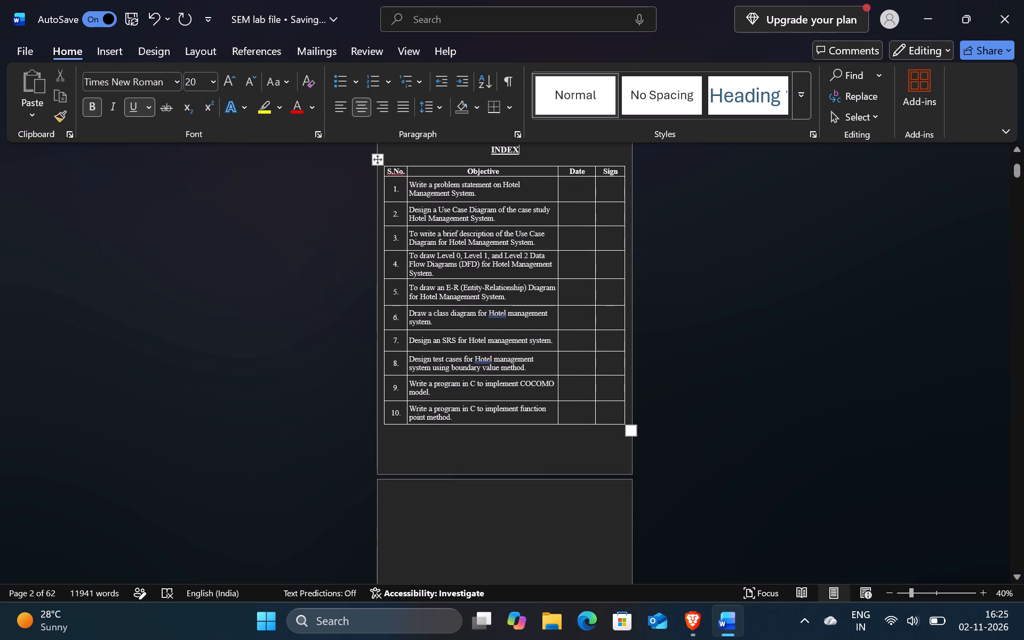
{"action": "left_click", "coordinate": [519, 431]}
{"action": "scroll", "coordinate": [519, 431], "scroll_direction": "up", "scroll_amount": 1}
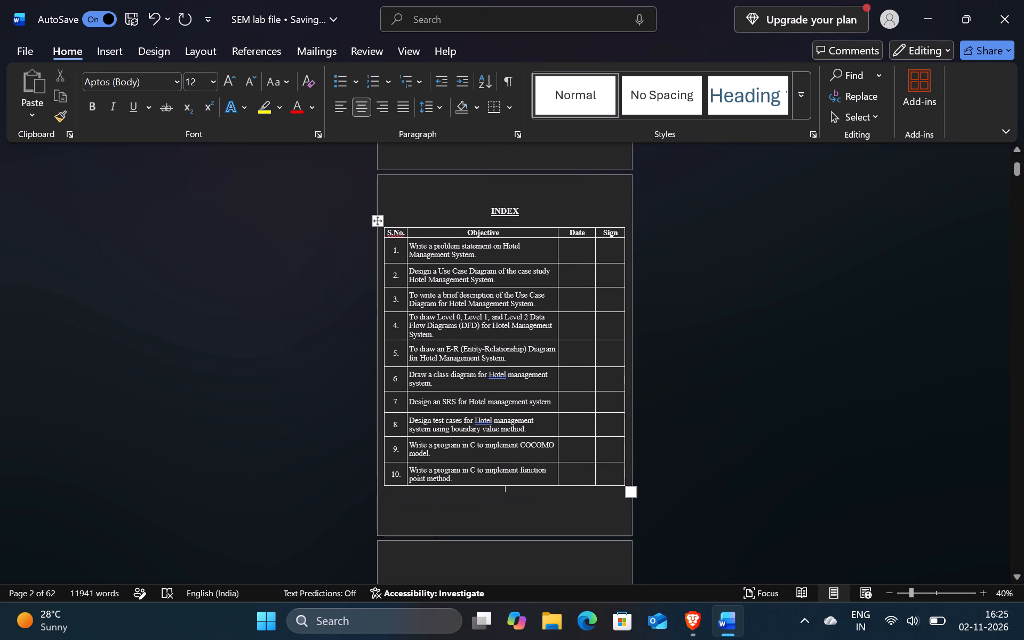
{"action": "left_click", "coordinate": [492, 486]}
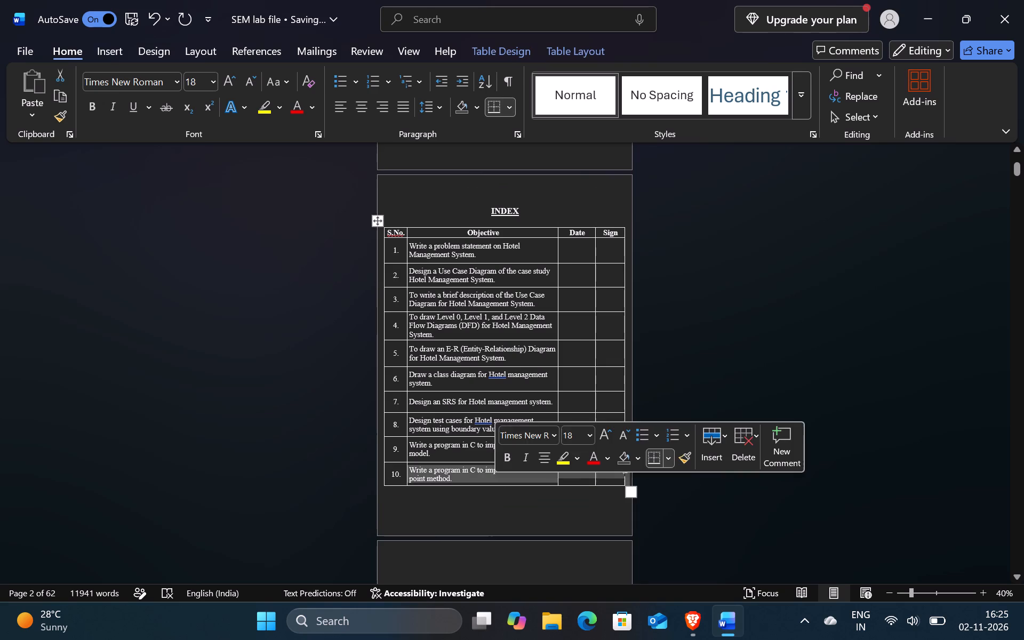
{"action": "left_click", "coordinate": [494, 485]}
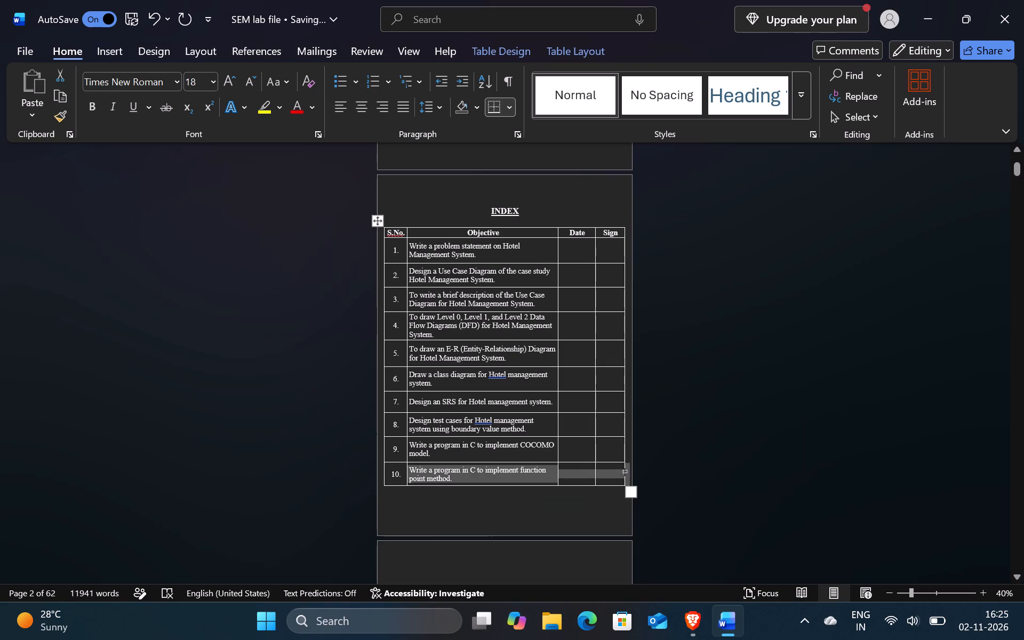
{"action": "left_click_drag", "start_coordinate": [495, 484], "coordinate": [494, 489]}
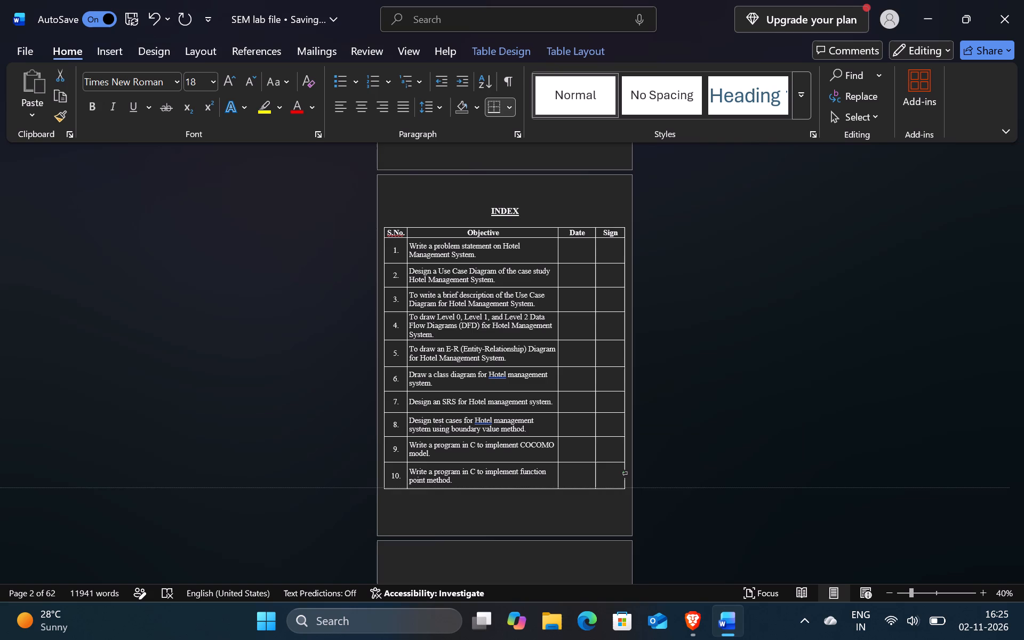
{"action": "left_click_drag", "start_coordinate": [494, 489], "coordinate": [494, 490]}
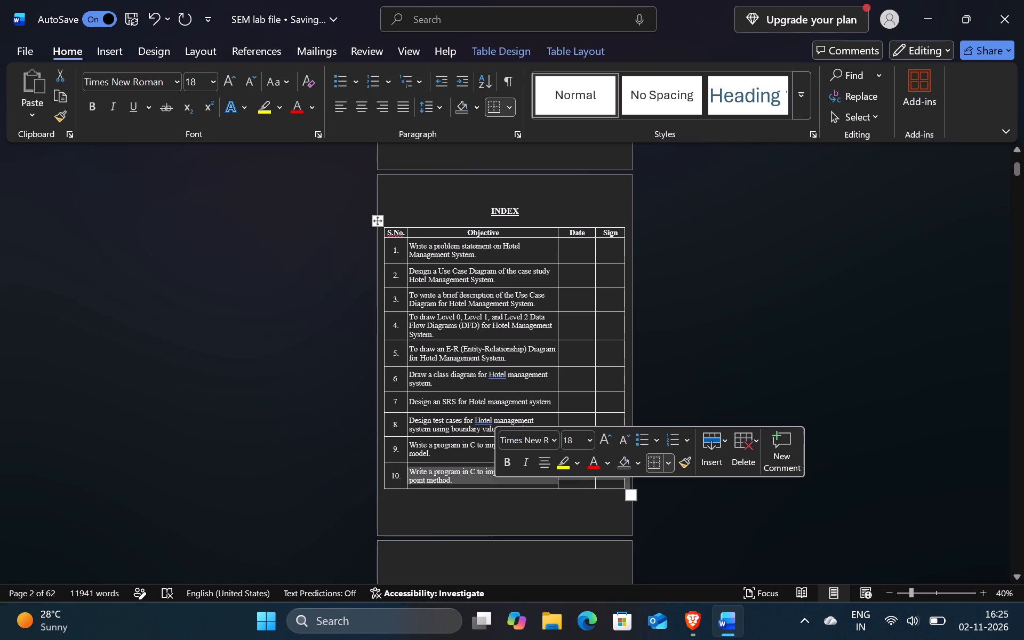
{"action": "left_click", "coordinate": [489, 500]}
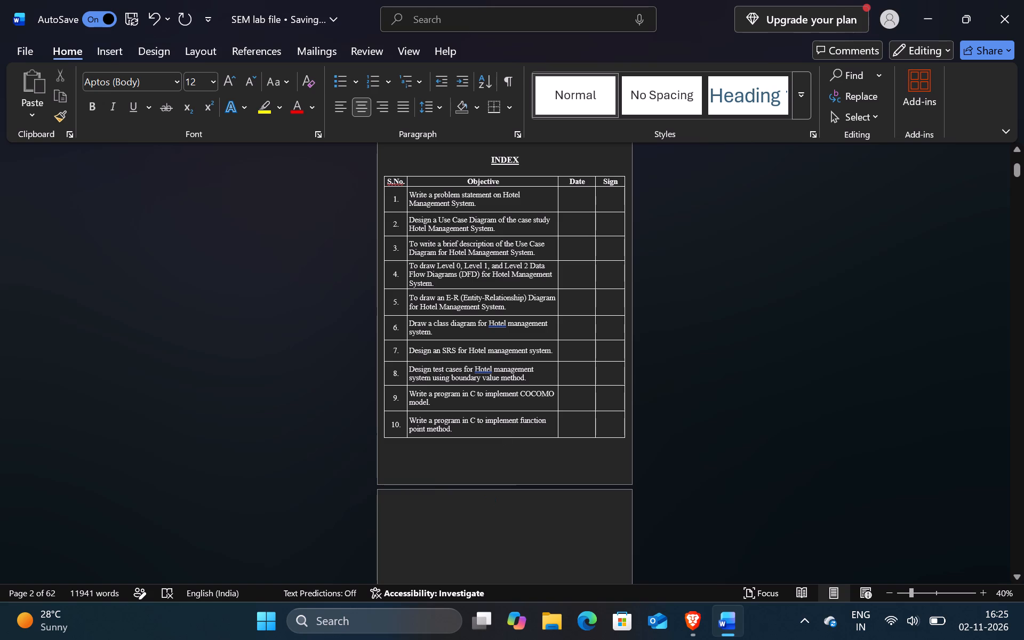
Dismiss the tip about automatic saving.
{"action": "scroll", "coordinate": [489, 500], "scroll_direction": "up", "scroll_amount": 1}
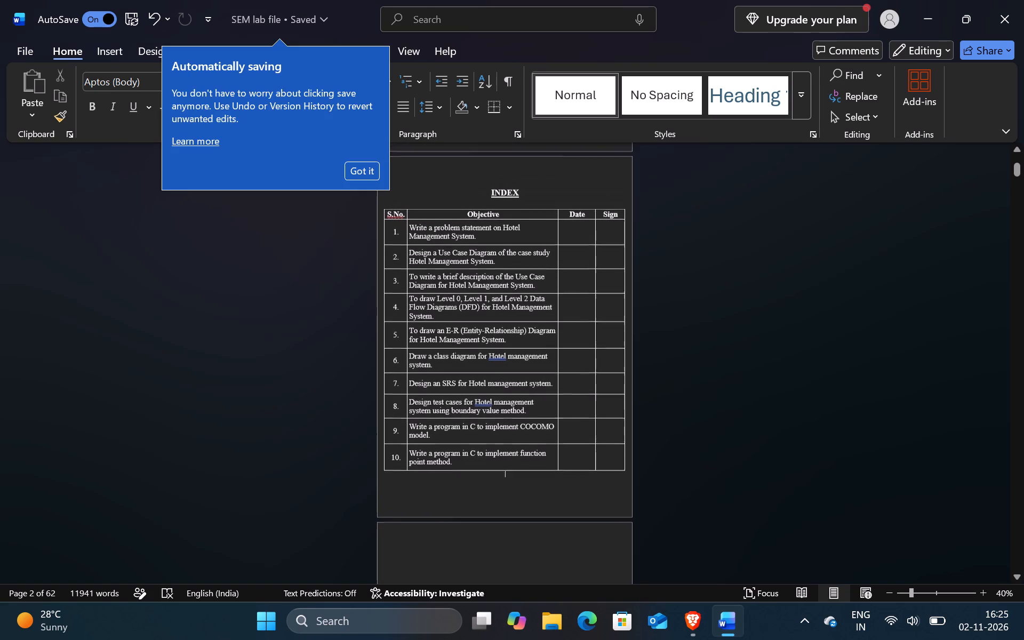
{"action": "scroll", "coordinate": [489, 500], "scroll_direction": "up", "scroll_amount": 1}
{"action": "left_click", "coordinate": [375, 167]}
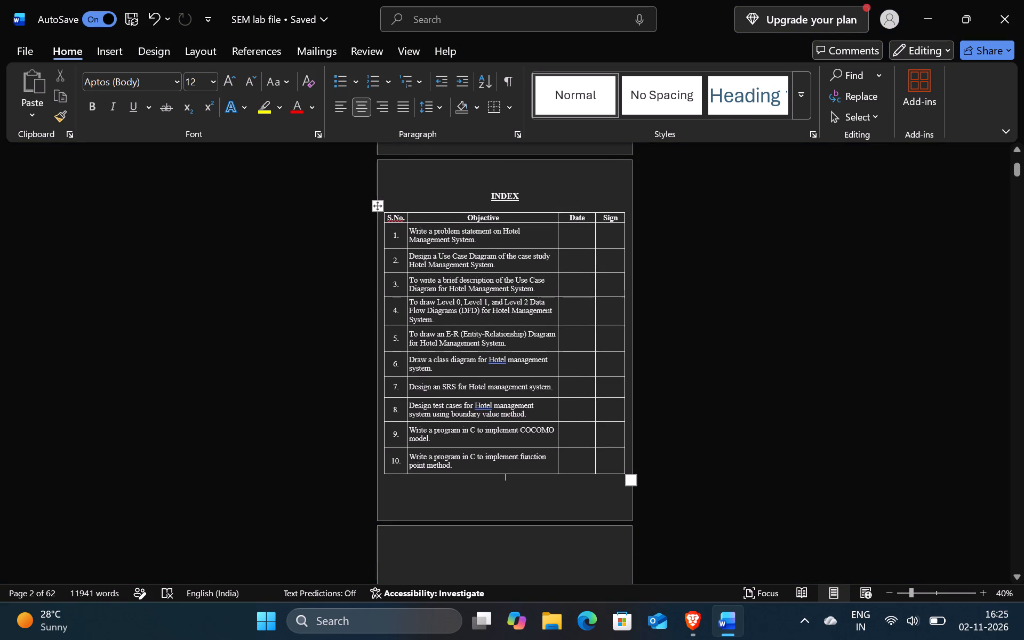
Delete all the cover page content, including the university logo, so the document starts with the INDEX heading.
{"action": "scroll", "coordinate": [460, 453], "scroll_direction": "up", "scroll_amount": 6}
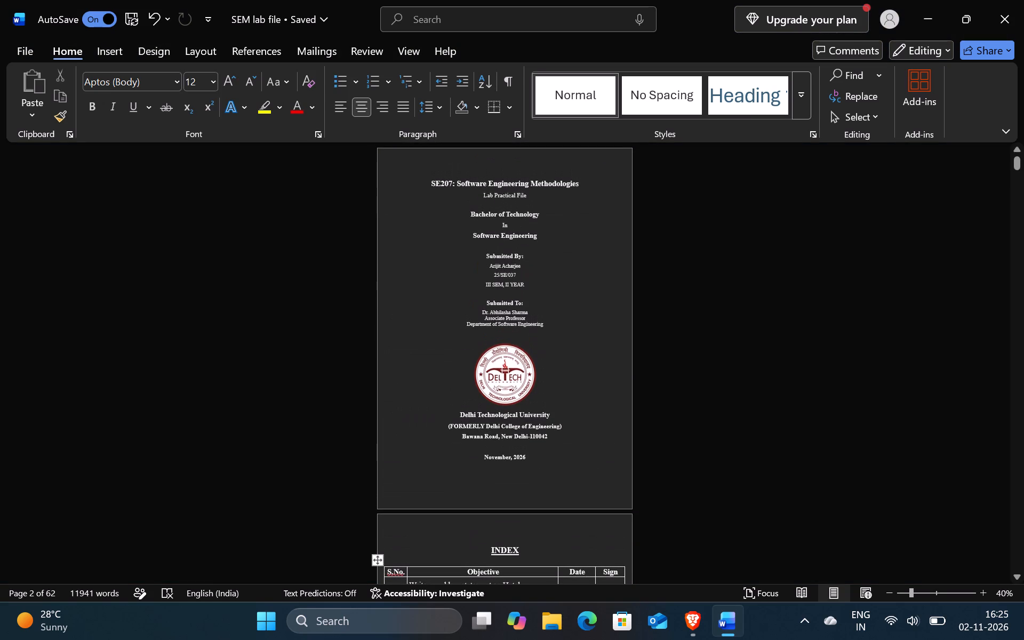
{"action": "left_click_drag", "start_coordinate": [614, 495], "coordinate": [578, 488]}
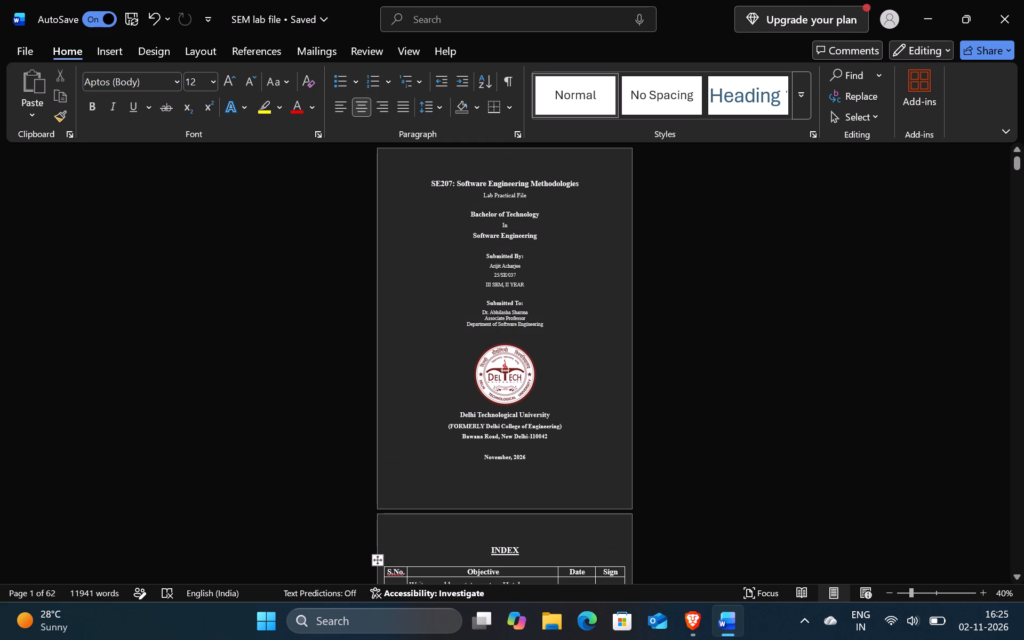
{"action": "left_click_drag", "start_coordinate": [578, 488], "coordinate": [362, 134]}
{"action": "key", "text": "Delete"}
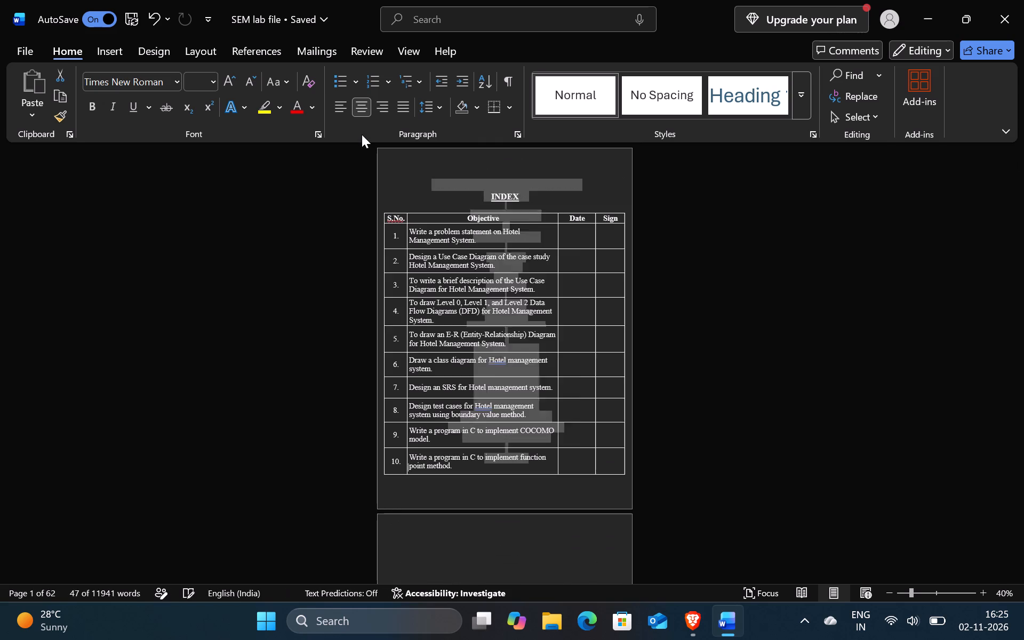
Delete everything after the INDEX table, from the Experiment-1 heading through the final Conclusion section.
{"action": "scroll", "coordinate": [414, 344], "scroll_direction": "down", "scroll_amount": 3}
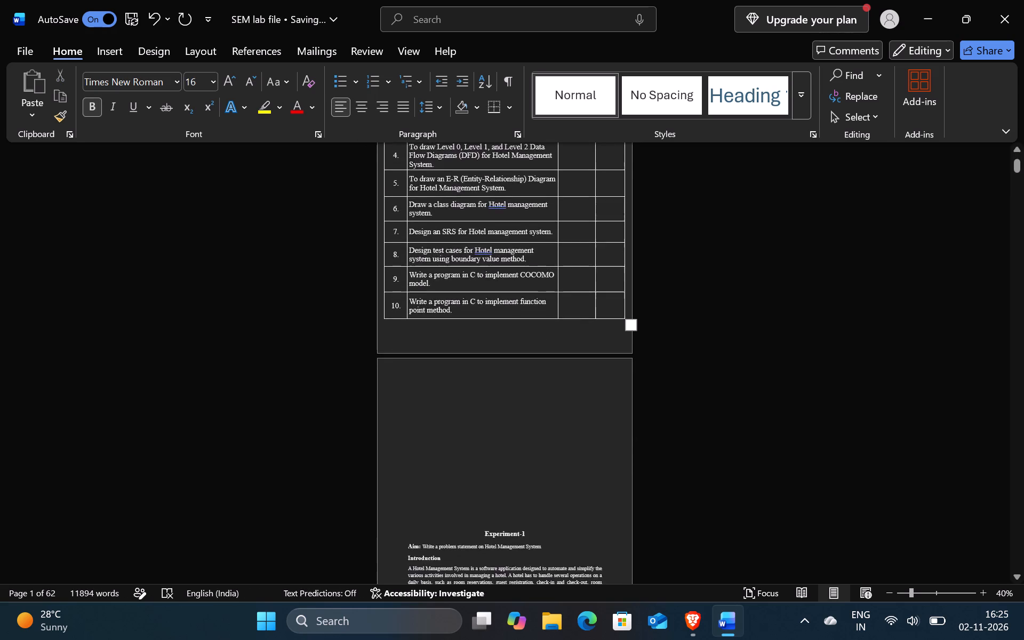
{"action": "scroll", "coordinate": [451, 429], "scroll_direction": "down", "scroll_amount": 1}
{"action": "left_click_drag", "start_coordinate": [401, 196], "coordinate": [582, 639]}
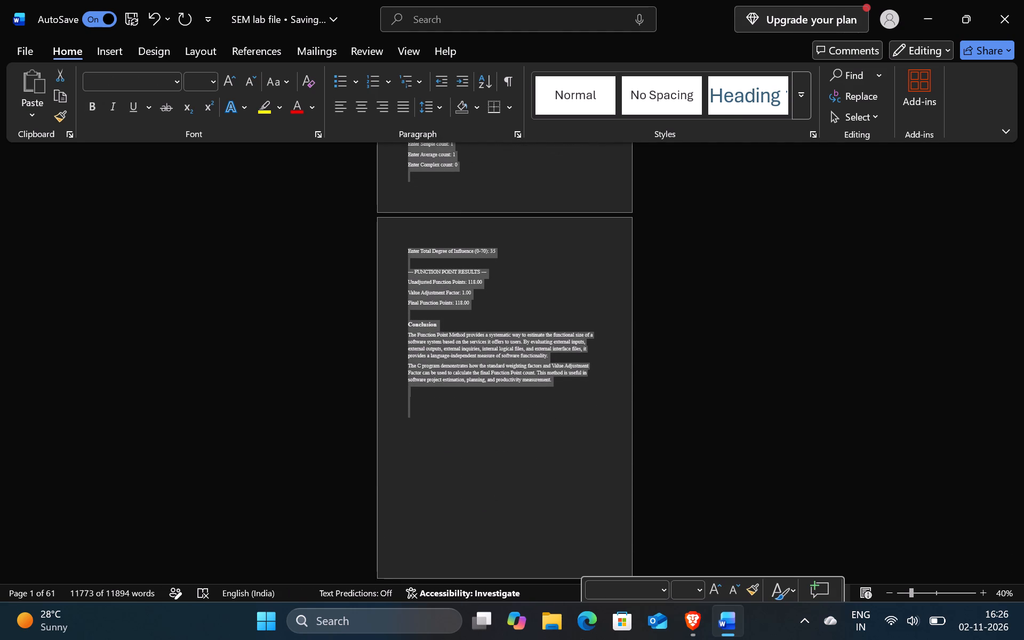
{"action": "key", "text": "Delete"}
{"action": "key", "text": "Delete"}
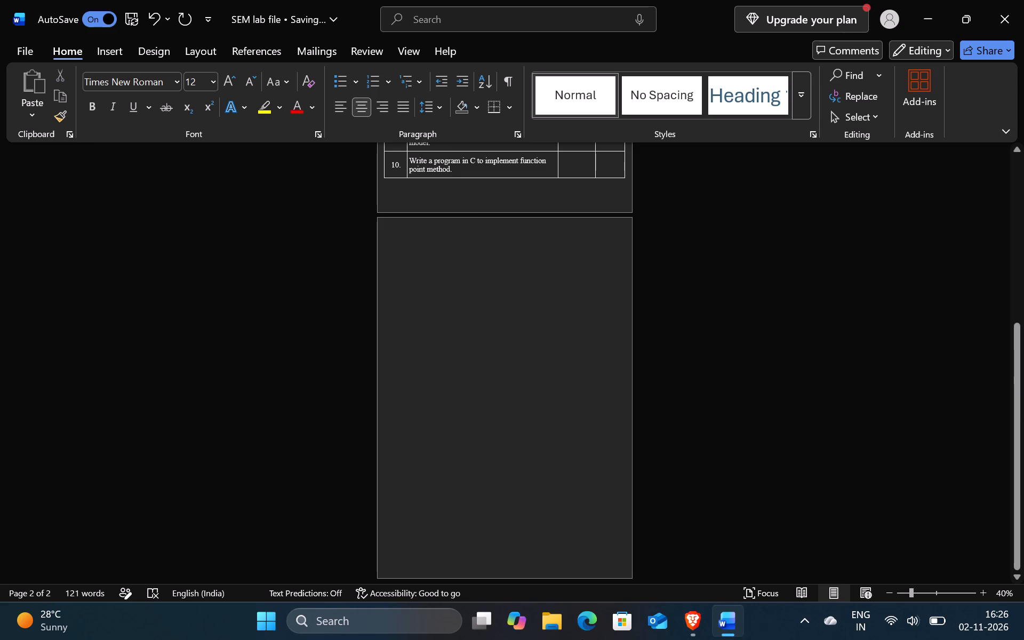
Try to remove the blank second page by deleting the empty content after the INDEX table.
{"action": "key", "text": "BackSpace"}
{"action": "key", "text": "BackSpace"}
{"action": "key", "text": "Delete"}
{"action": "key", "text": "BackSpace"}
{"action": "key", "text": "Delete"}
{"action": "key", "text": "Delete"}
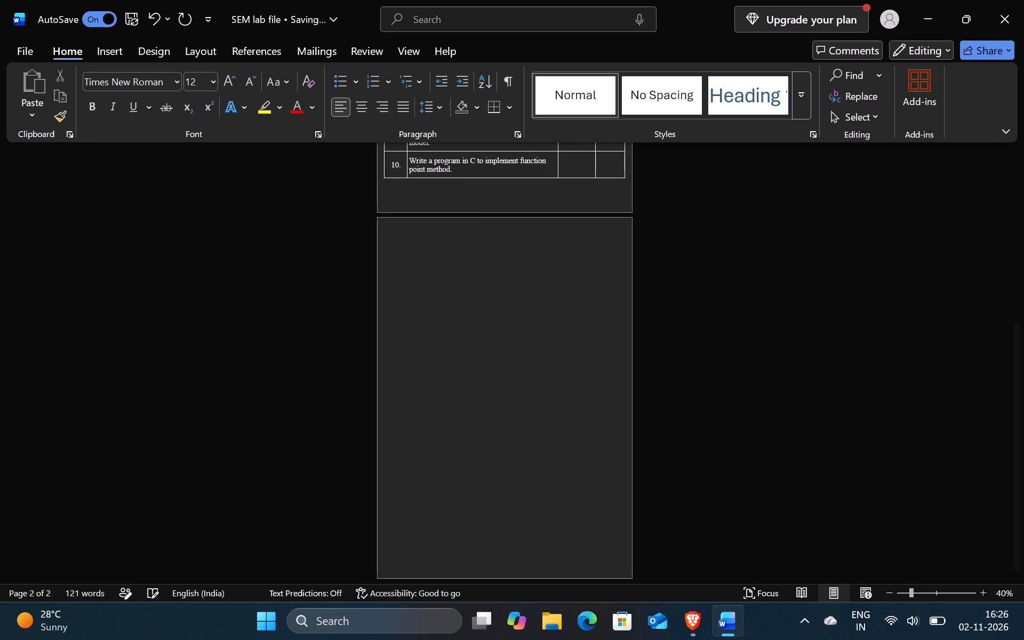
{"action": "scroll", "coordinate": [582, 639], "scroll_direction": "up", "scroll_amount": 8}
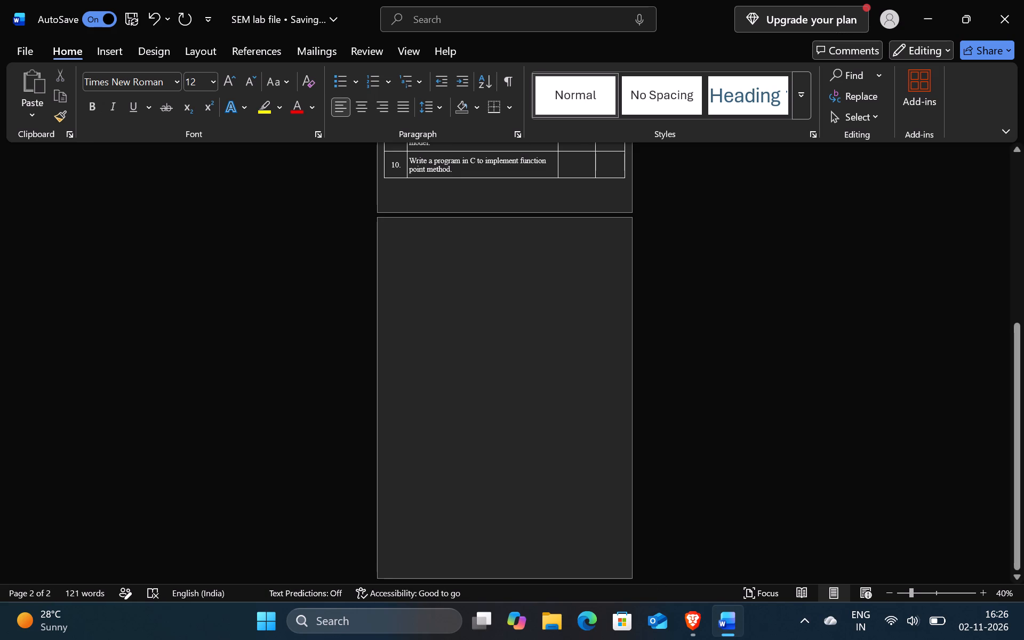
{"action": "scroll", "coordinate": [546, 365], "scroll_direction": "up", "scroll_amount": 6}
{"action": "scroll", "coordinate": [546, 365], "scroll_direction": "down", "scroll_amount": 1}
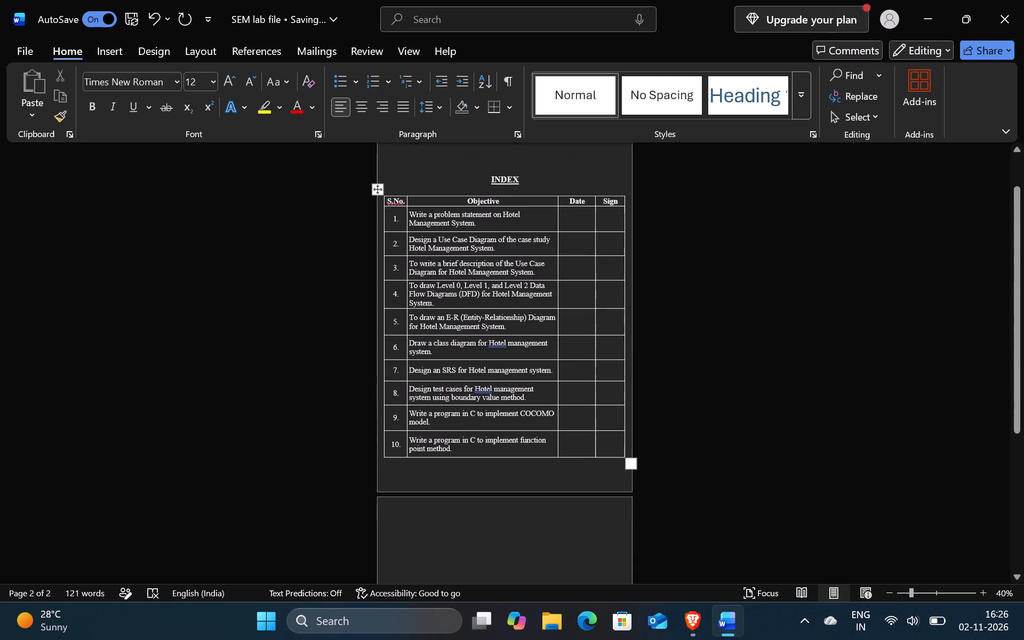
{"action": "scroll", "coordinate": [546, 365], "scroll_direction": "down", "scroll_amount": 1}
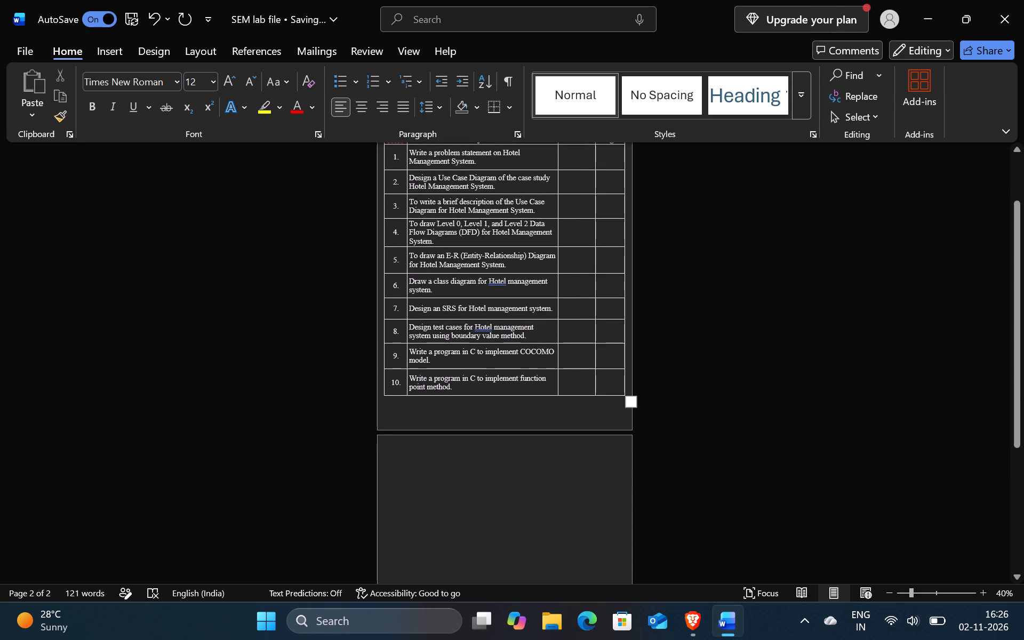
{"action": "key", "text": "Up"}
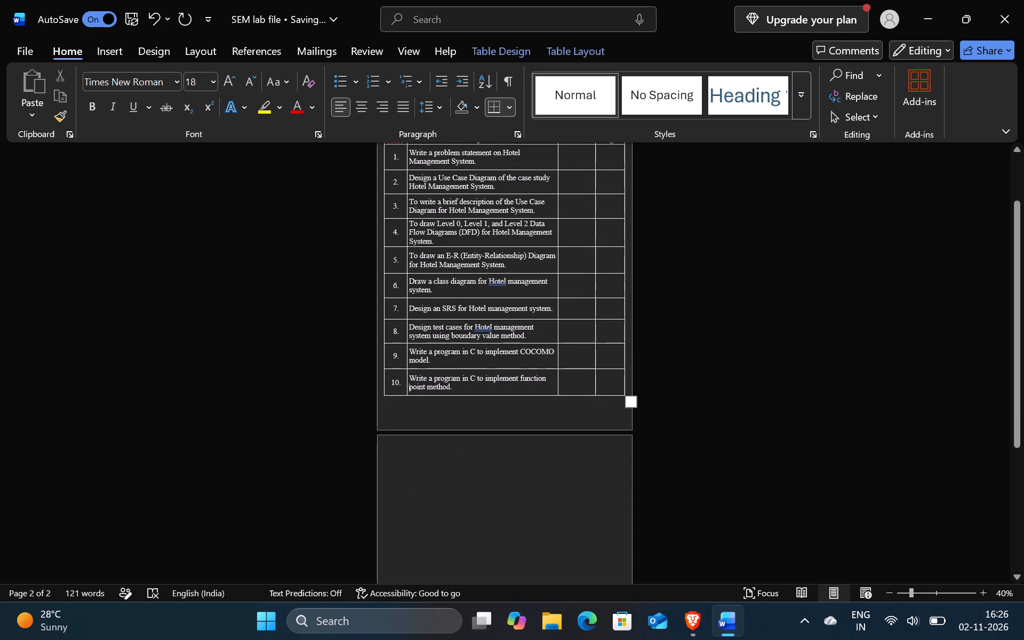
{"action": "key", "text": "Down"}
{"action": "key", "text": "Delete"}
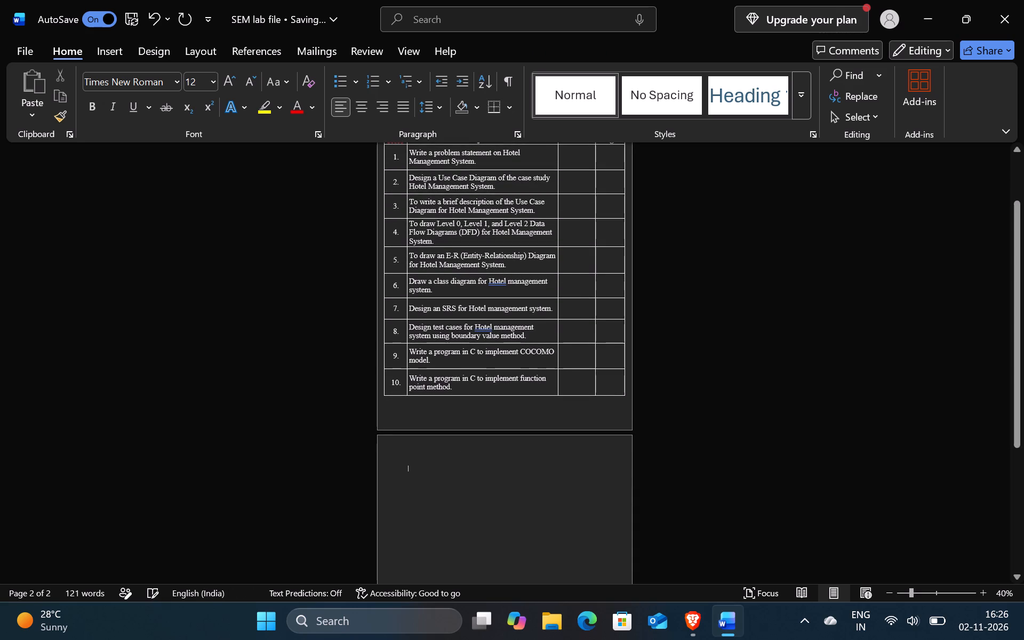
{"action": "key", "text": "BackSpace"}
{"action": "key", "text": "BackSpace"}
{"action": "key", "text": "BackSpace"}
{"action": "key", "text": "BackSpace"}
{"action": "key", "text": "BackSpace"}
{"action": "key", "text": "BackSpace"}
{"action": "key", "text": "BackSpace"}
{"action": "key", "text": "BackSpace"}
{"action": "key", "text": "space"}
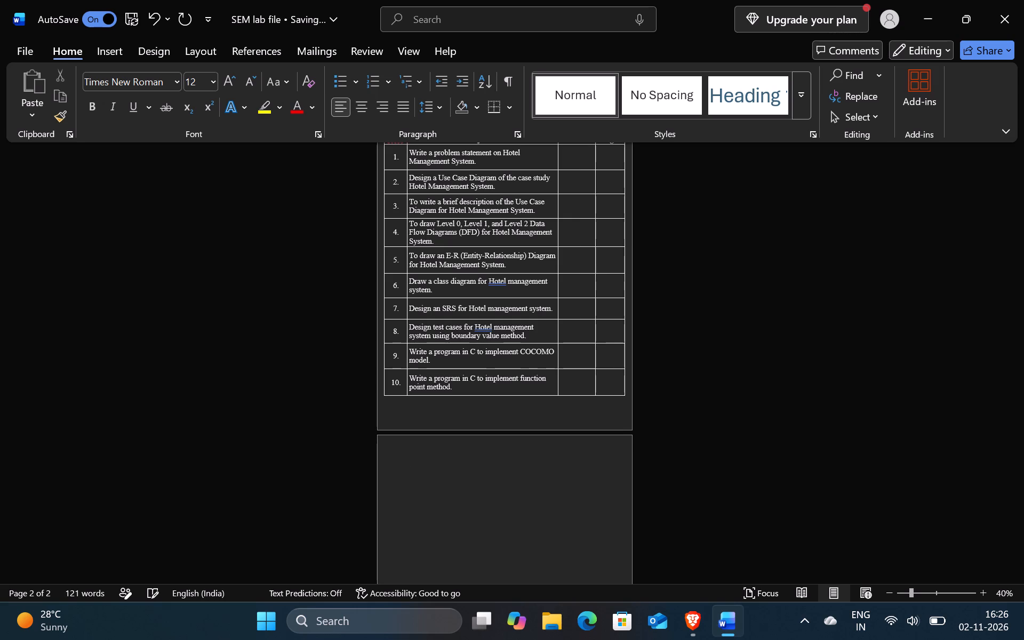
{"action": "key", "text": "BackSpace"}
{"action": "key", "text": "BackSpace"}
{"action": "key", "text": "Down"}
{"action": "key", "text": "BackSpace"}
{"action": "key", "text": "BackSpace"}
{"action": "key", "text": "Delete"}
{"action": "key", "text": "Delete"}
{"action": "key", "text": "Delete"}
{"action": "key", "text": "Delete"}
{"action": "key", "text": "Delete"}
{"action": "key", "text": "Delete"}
Delete the blank space before the INDEX heading so the document fits on a single page.
{"action": "scroll", "coordinate": [515, 461], "scroll_direction": "up", "scroll_amount": 3}
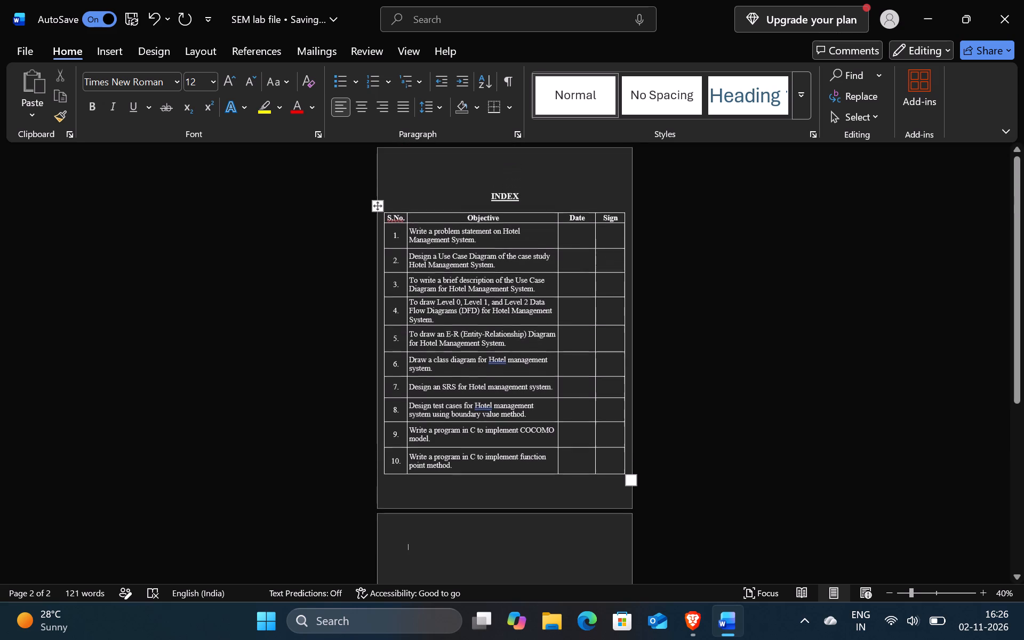
{"action": "scroll", "coordinate": [515, 461], "scroll_direction": "up", "scroll_amount": 1}
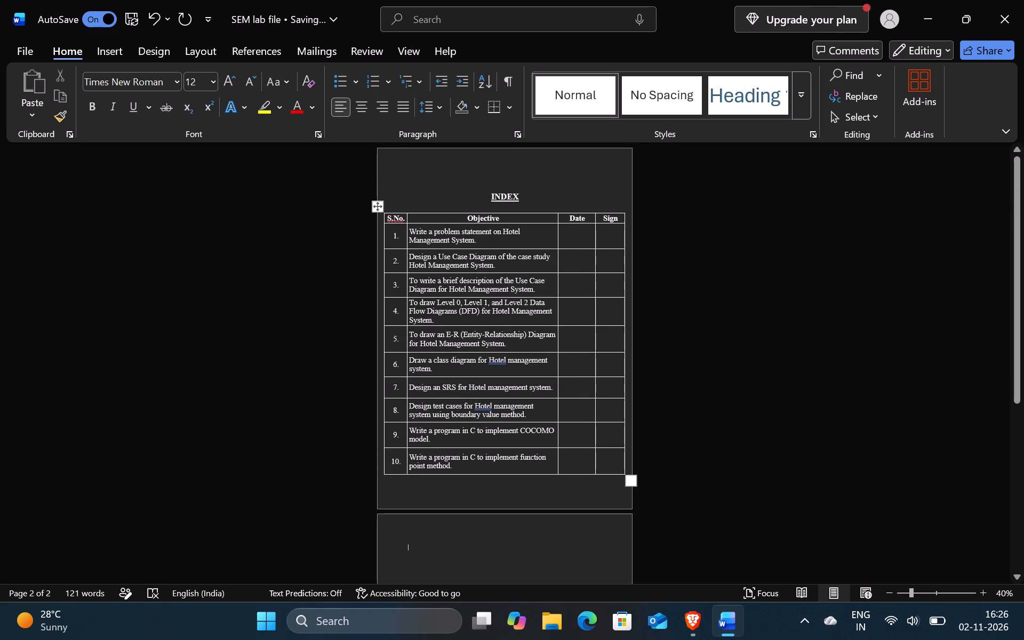
{"action": "double_click", "coordinate": [492, 177]}
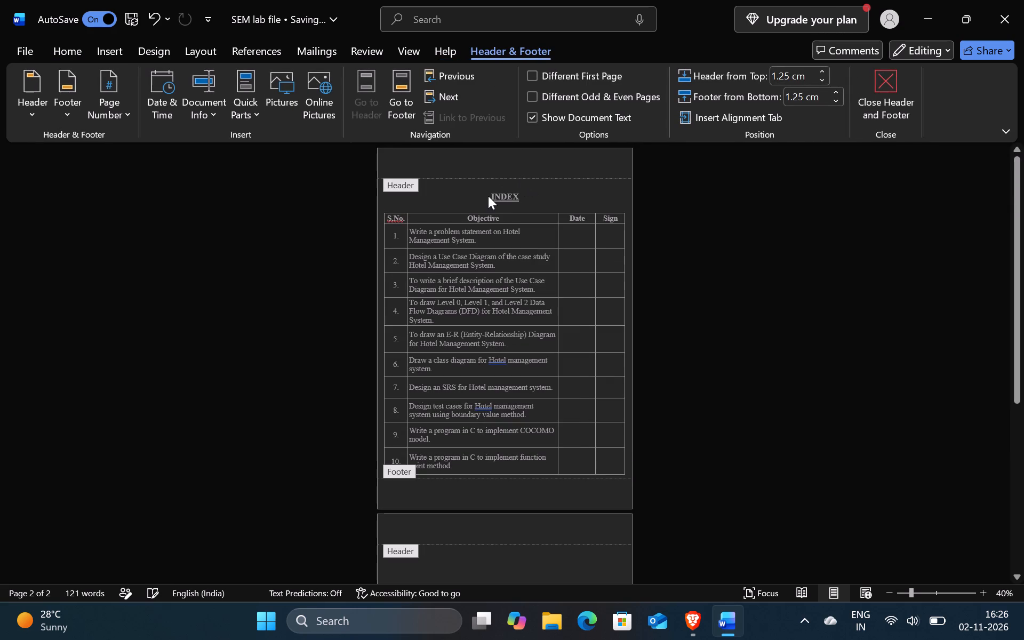
{"action": "left_click", "coordinate": [491, 194]}
{"action": "double_click", "coordinate": [491, 194]}
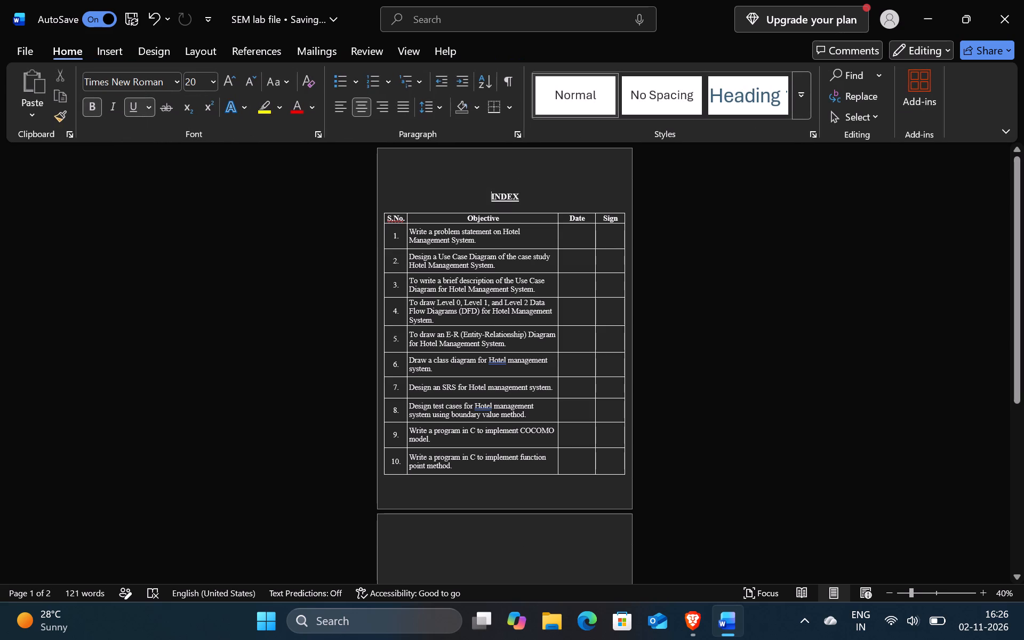
{"action": "key", "text": "BackSpace"}
{"action": "key", "text": "BackSpace"}
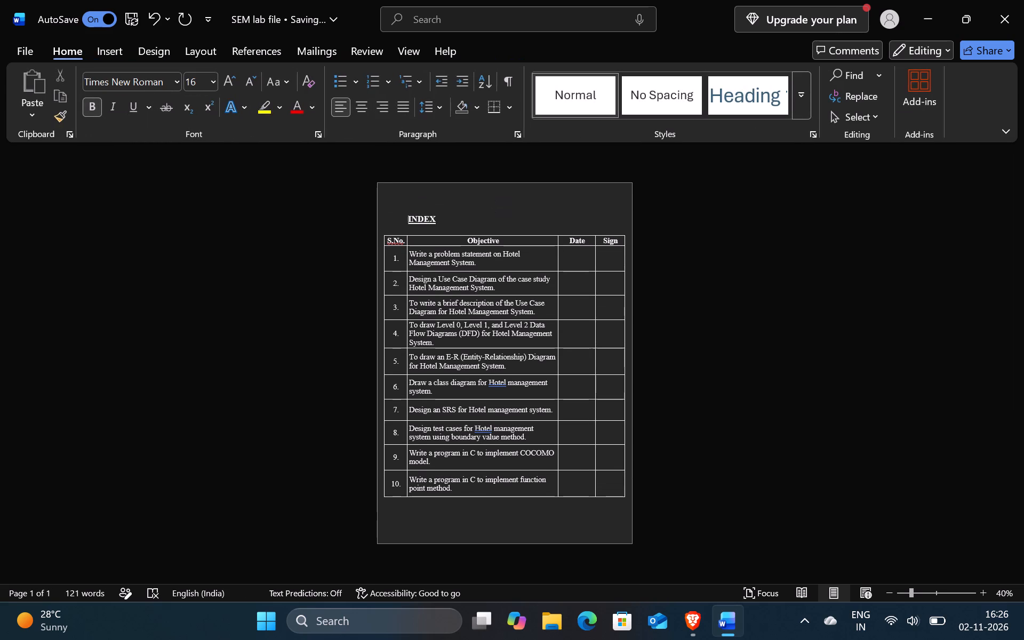
Center the INDEX heading above the table.
{"action": "key", "text": "ctrl+e"}
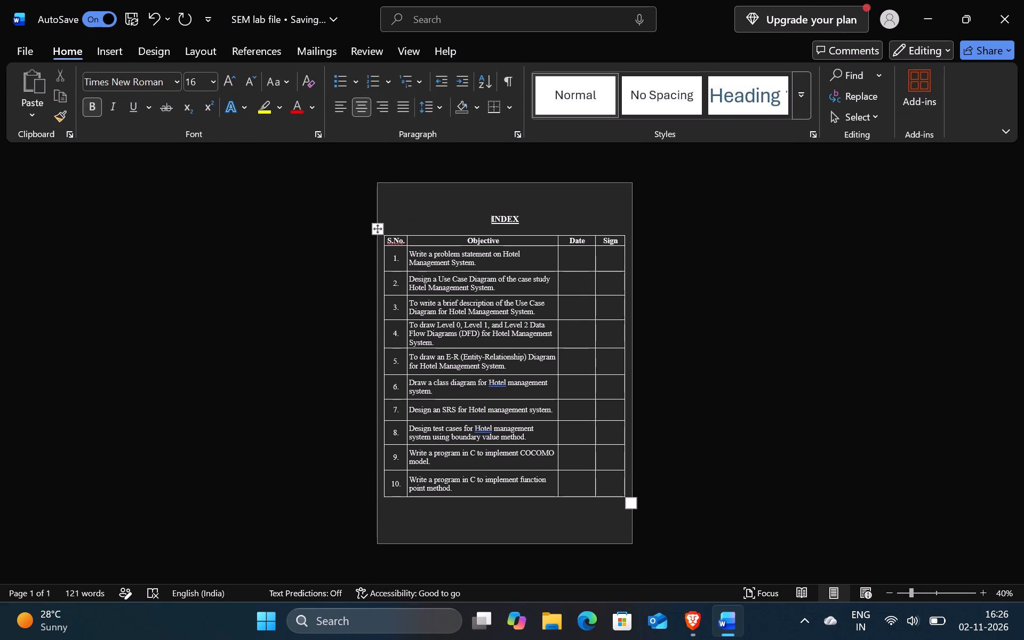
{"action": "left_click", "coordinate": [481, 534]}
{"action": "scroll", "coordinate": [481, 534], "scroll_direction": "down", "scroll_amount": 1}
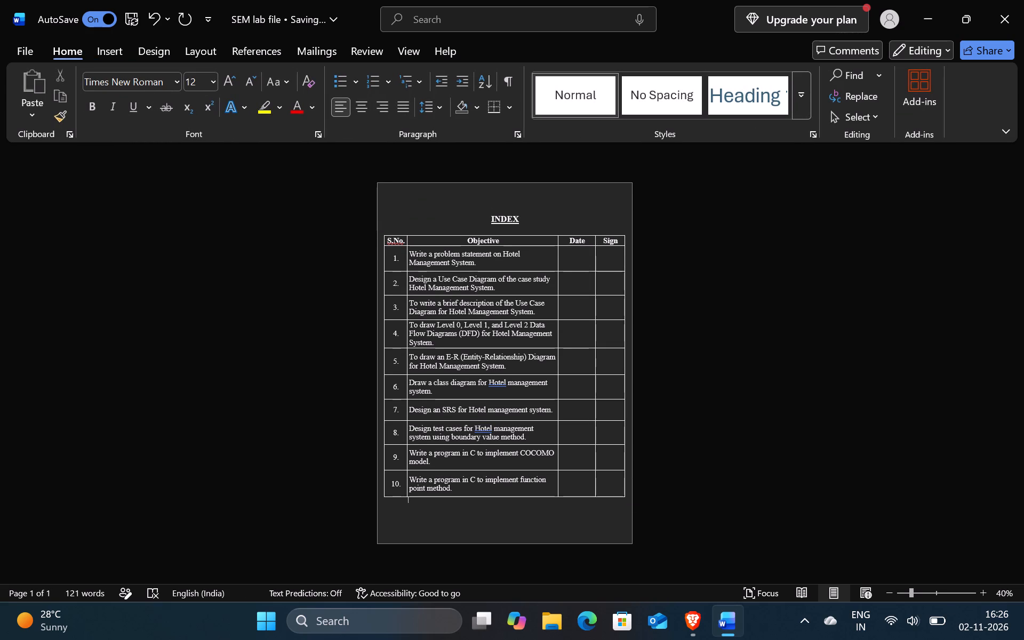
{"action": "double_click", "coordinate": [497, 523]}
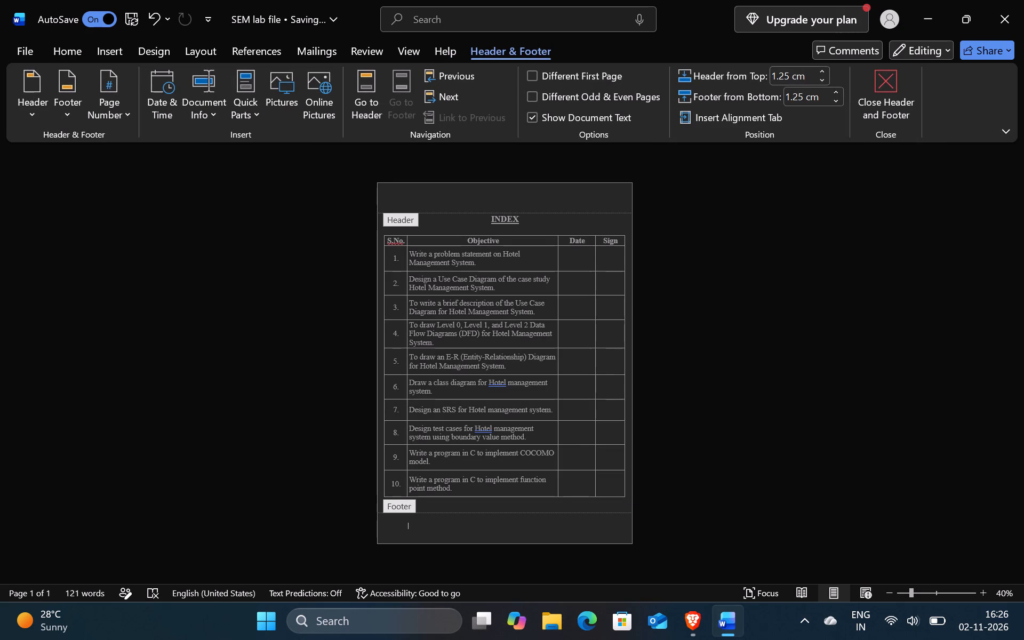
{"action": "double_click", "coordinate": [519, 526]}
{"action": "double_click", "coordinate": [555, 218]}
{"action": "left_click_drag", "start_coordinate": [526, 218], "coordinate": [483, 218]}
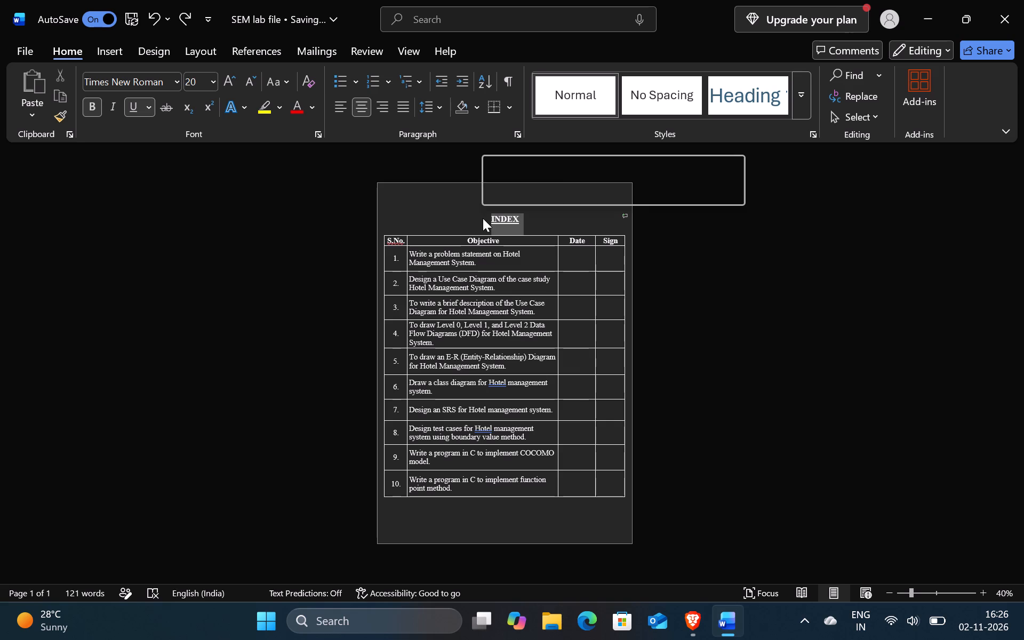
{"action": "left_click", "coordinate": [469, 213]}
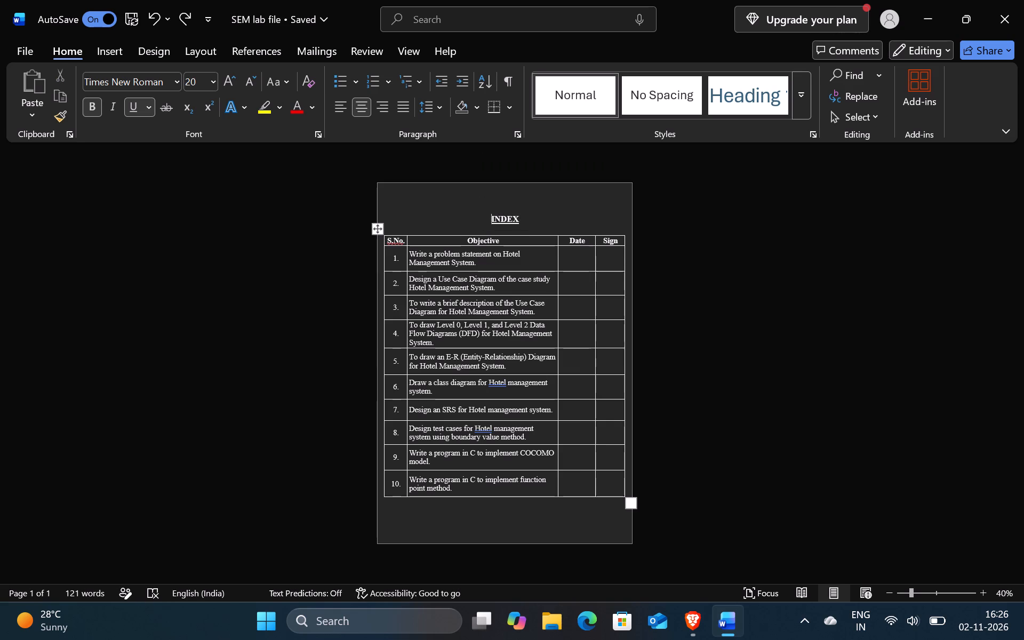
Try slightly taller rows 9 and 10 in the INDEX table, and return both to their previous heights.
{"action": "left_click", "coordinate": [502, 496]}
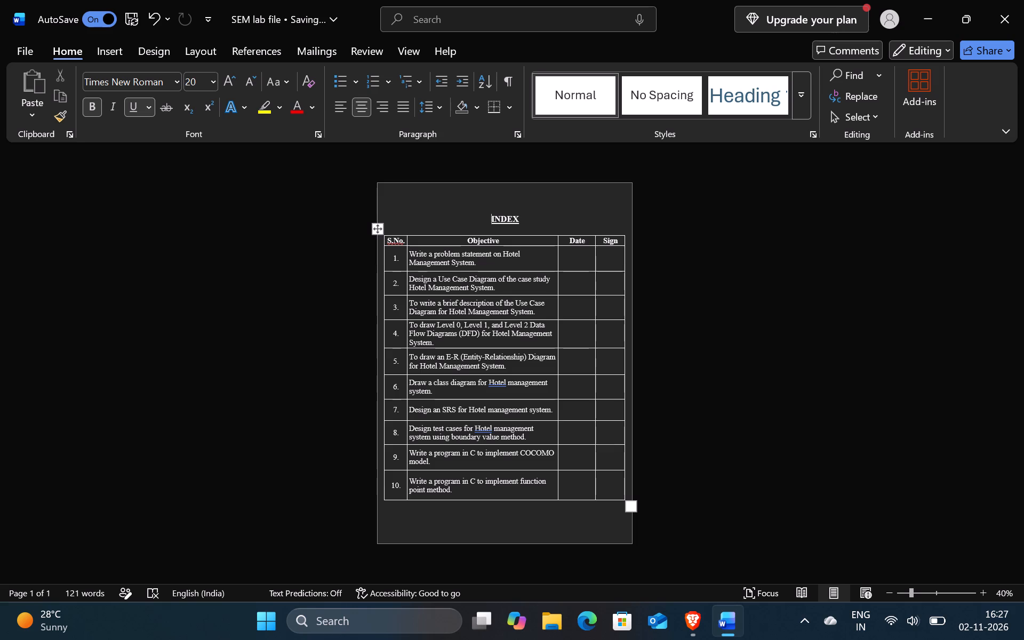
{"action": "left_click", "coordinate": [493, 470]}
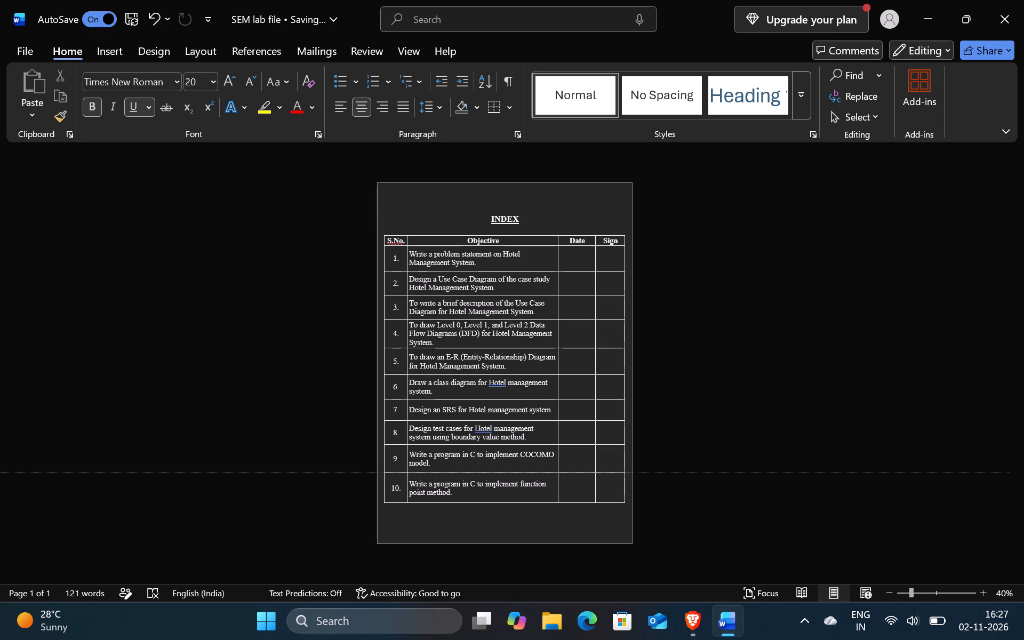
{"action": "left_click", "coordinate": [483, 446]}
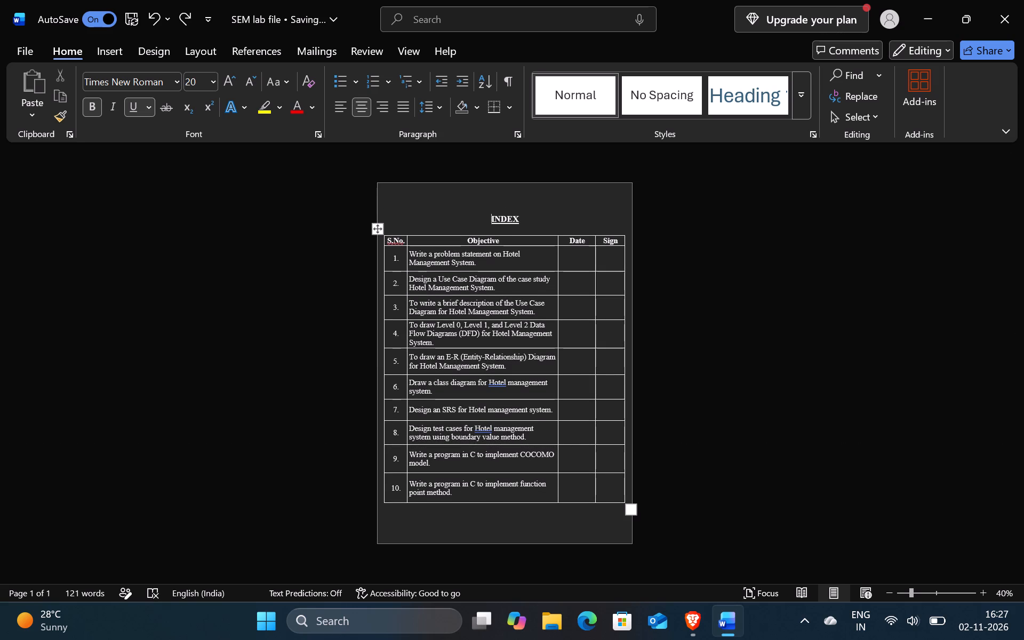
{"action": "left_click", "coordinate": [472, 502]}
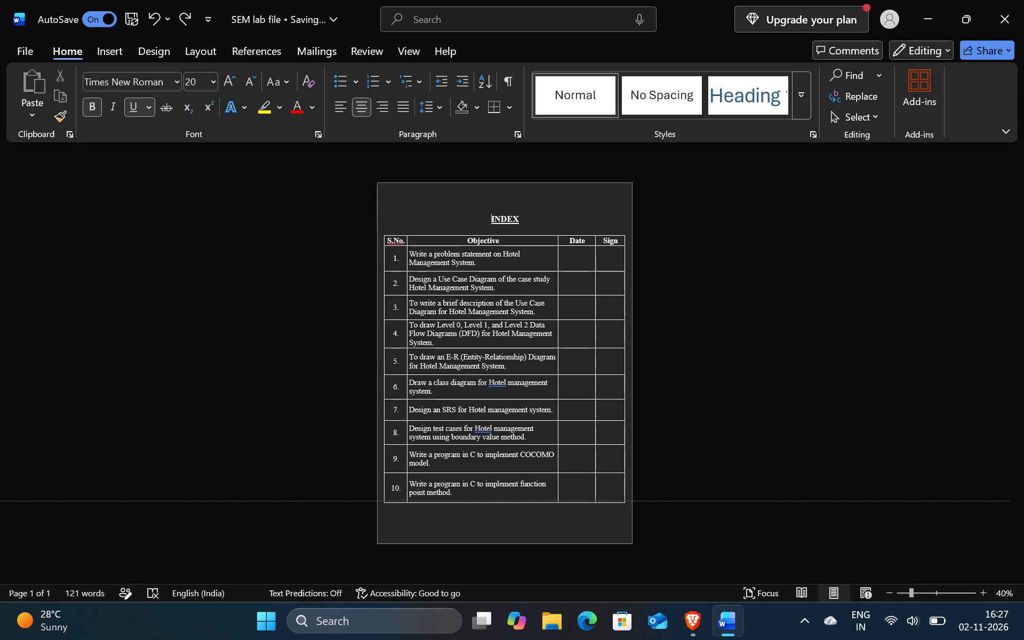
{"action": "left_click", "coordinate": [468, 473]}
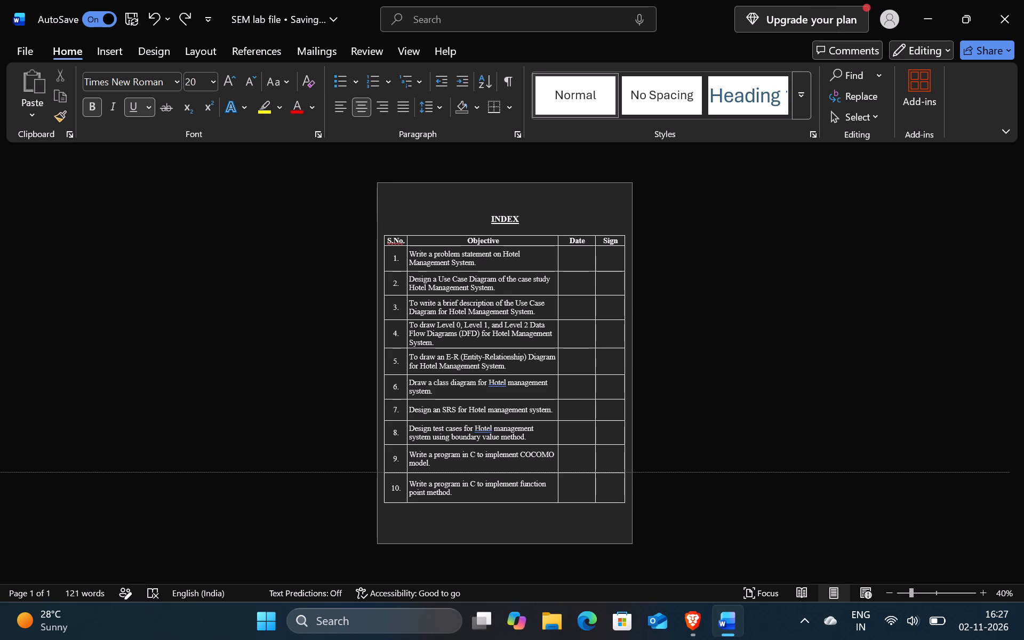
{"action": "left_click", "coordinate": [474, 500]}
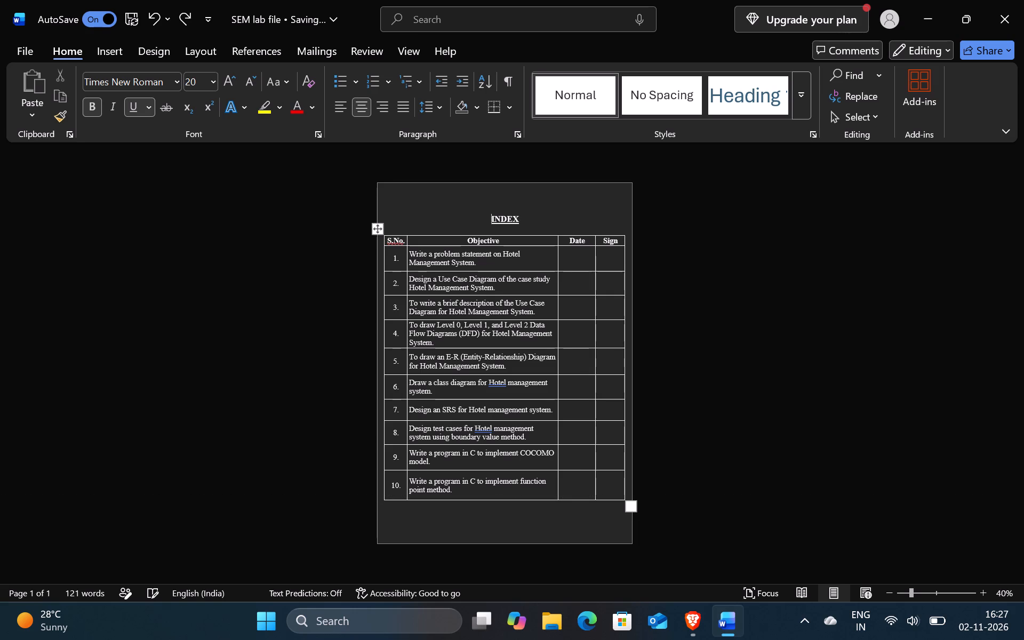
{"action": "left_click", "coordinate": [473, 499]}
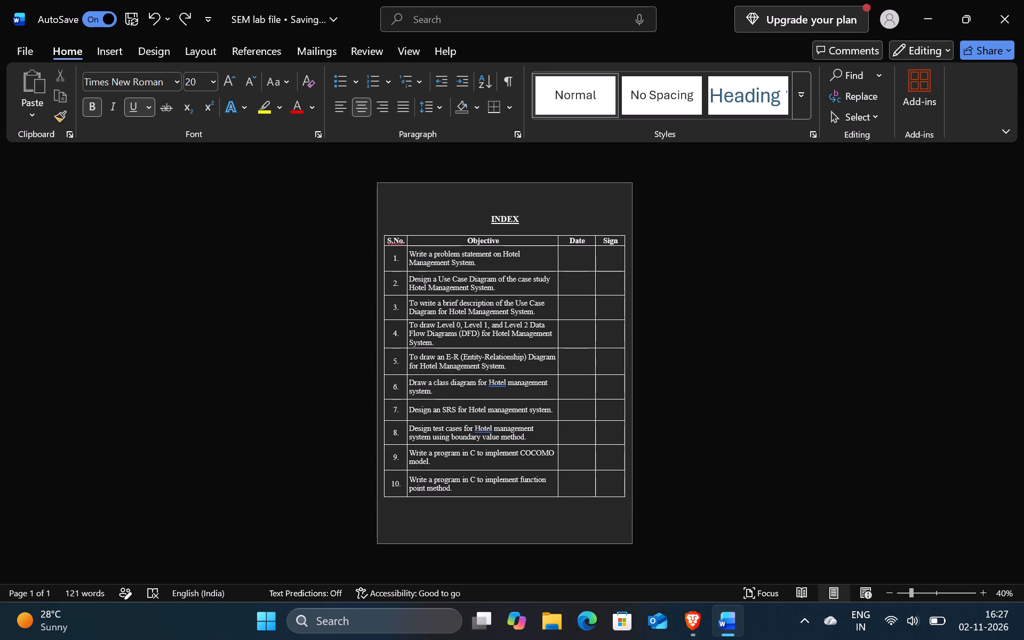
Slightly increase the heights of row 7 and row 6 in the INDEX table to match the other rows.
{"action": "left_click", "coordinate": [463, 421]}
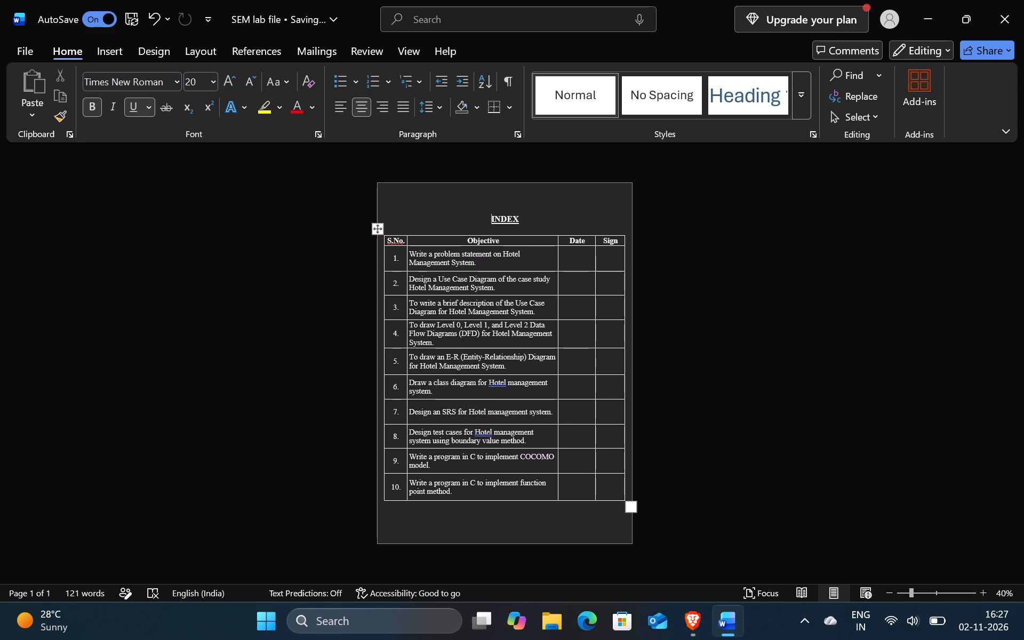
{"action": "left_click", "coordinate": [459, 400]}
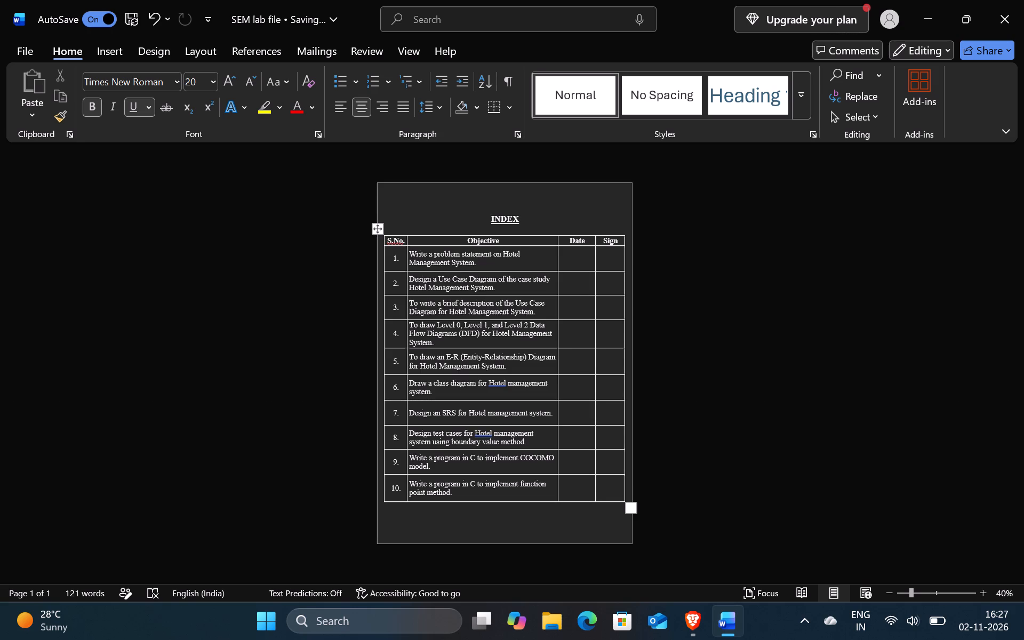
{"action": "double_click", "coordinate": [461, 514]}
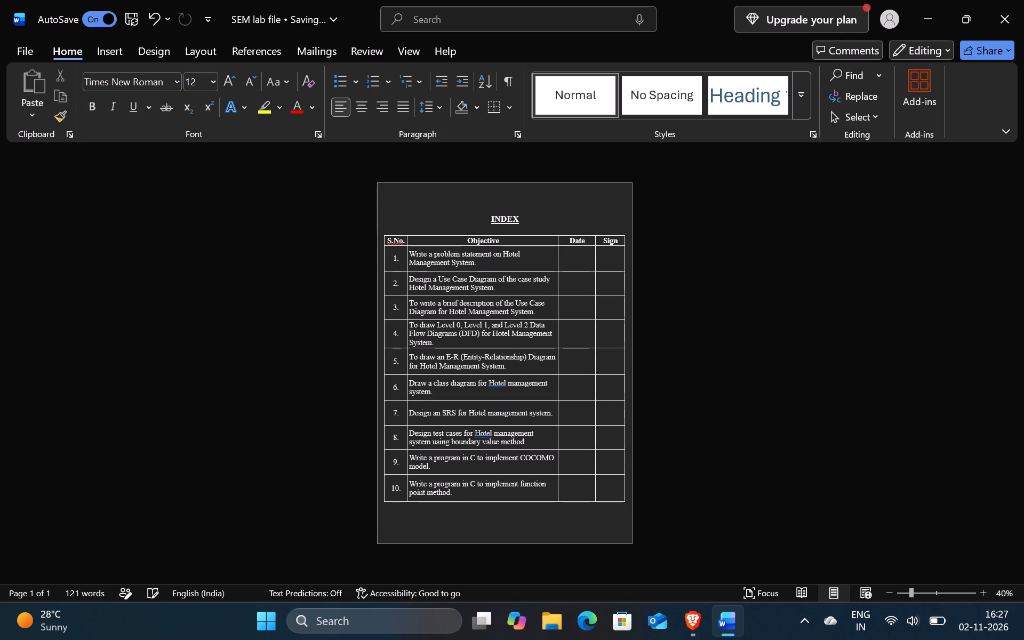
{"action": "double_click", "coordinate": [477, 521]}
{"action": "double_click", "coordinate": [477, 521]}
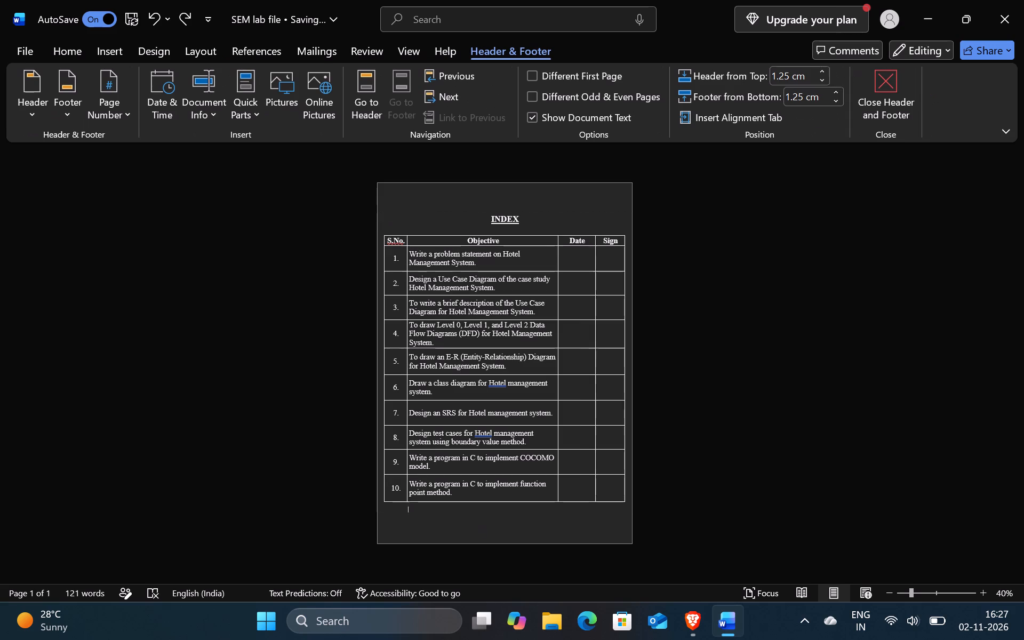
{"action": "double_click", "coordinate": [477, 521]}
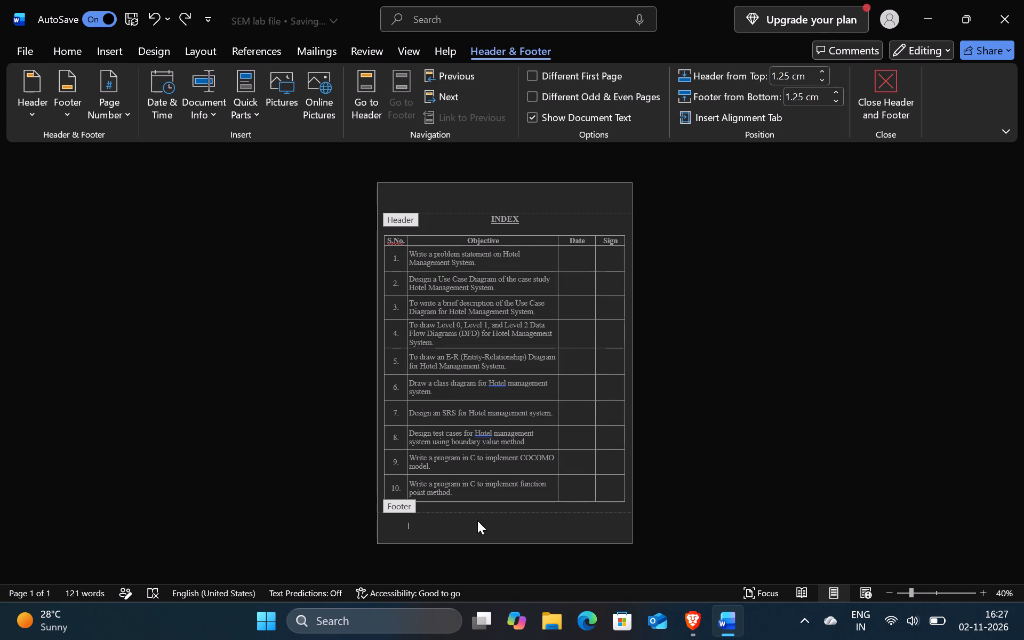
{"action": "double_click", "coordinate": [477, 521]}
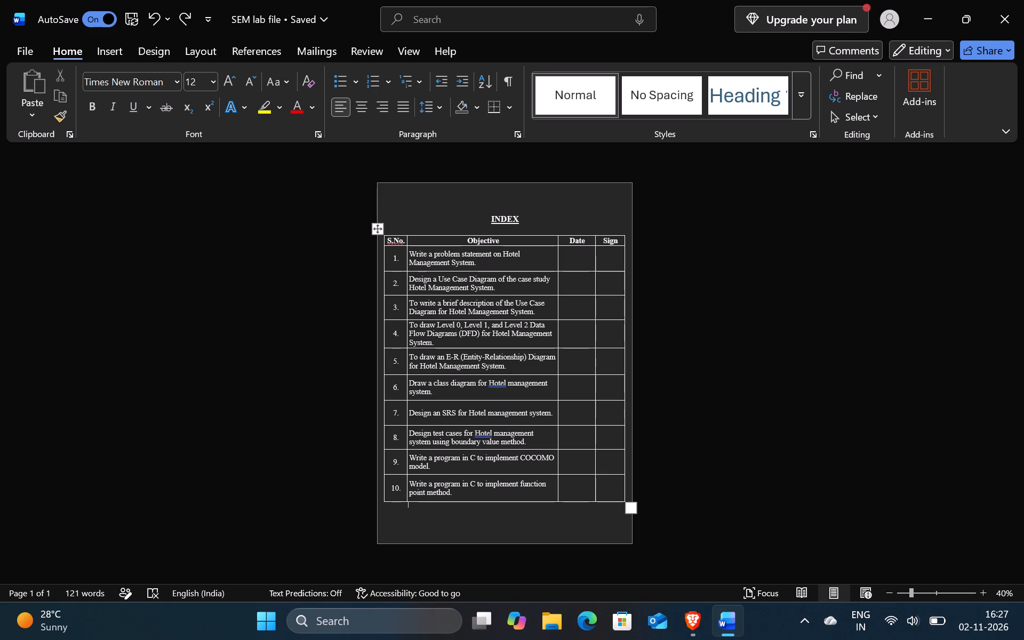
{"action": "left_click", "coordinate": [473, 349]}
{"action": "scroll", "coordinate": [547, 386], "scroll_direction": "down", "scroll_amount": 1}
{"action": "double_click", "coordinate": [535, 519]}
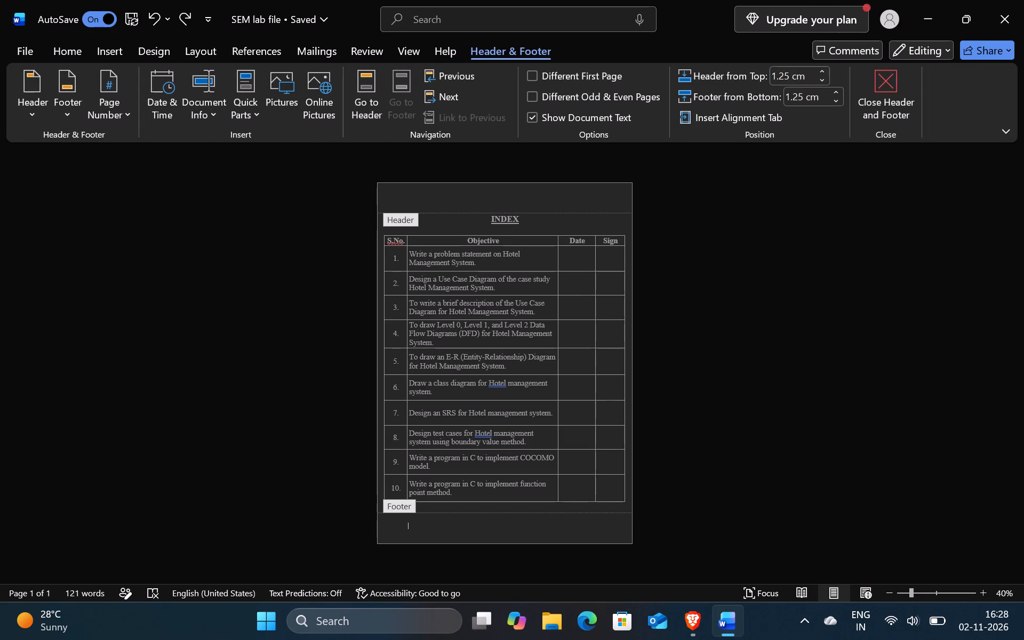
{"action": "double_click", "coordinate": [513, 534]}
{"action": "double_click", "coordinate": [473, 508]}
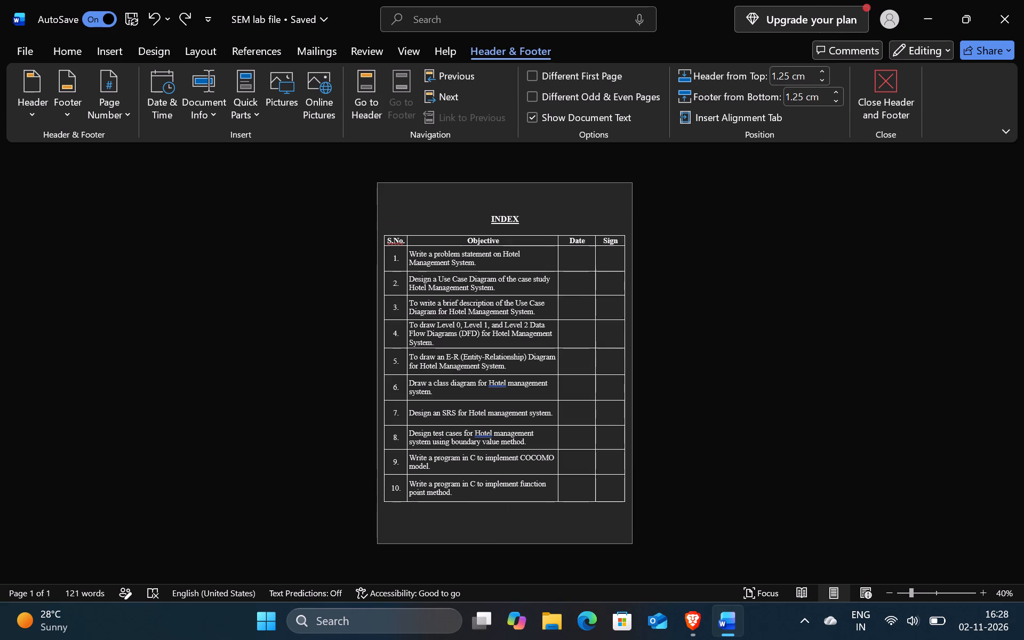
Export the document as a PDF named SEM INDEX in the Desktop folder, with standard optimization.
{"action": "left_click", "coordinate": [11, 51]}
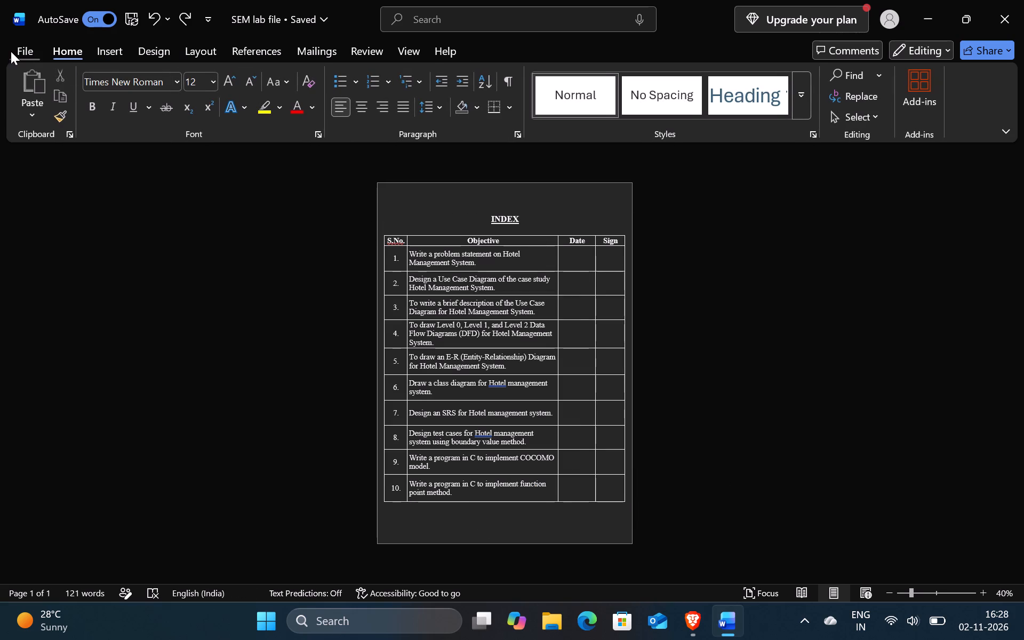
{"action": "left_click", "coordinate": [54, 329]}
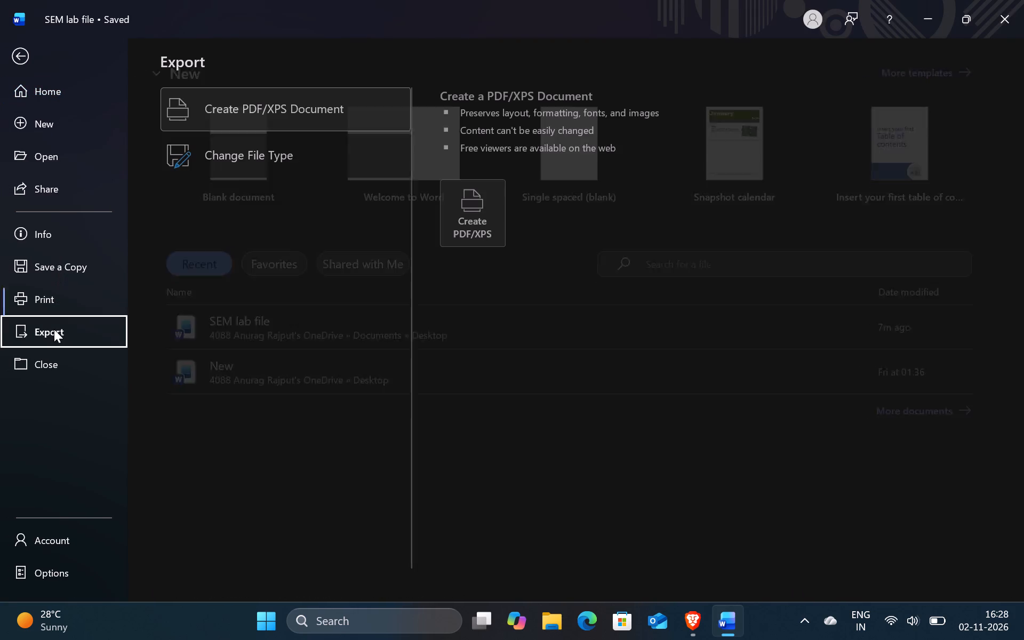
{"action": "left_click", "coordinate": [477, 224]}
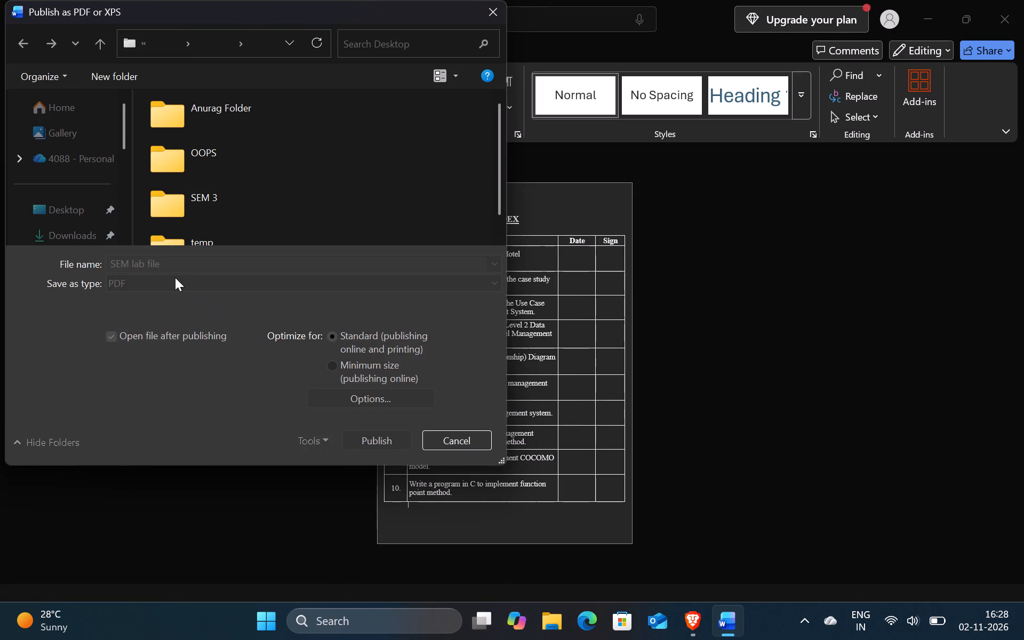
{"action": "left_click", "coordinate": [171, 262]}
{"action": "left_click", "coordinate": [171, 262]}
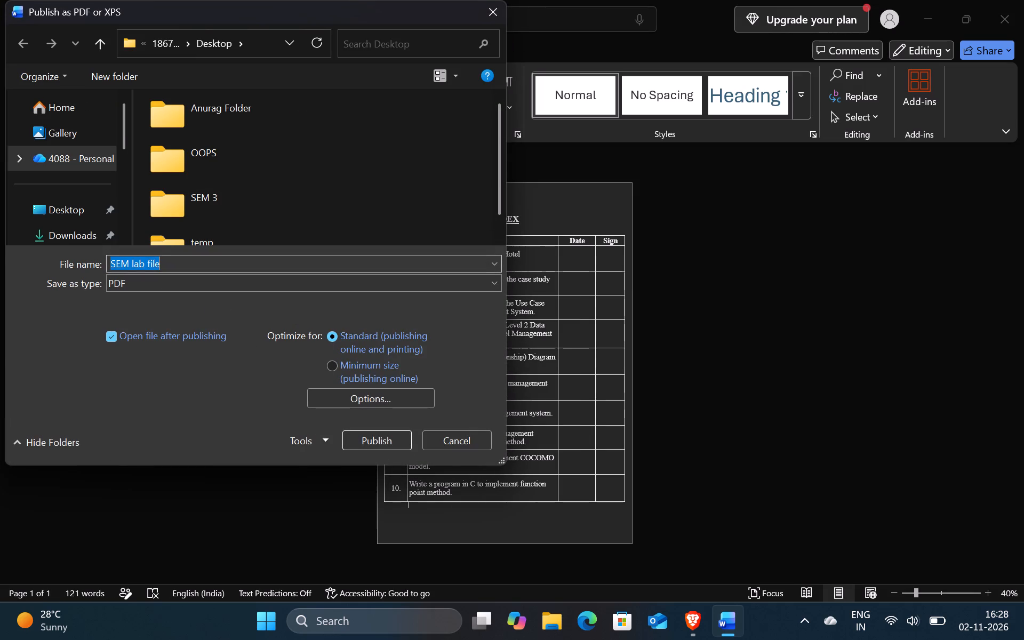
{"action": "key", "text": "BackSpace"}
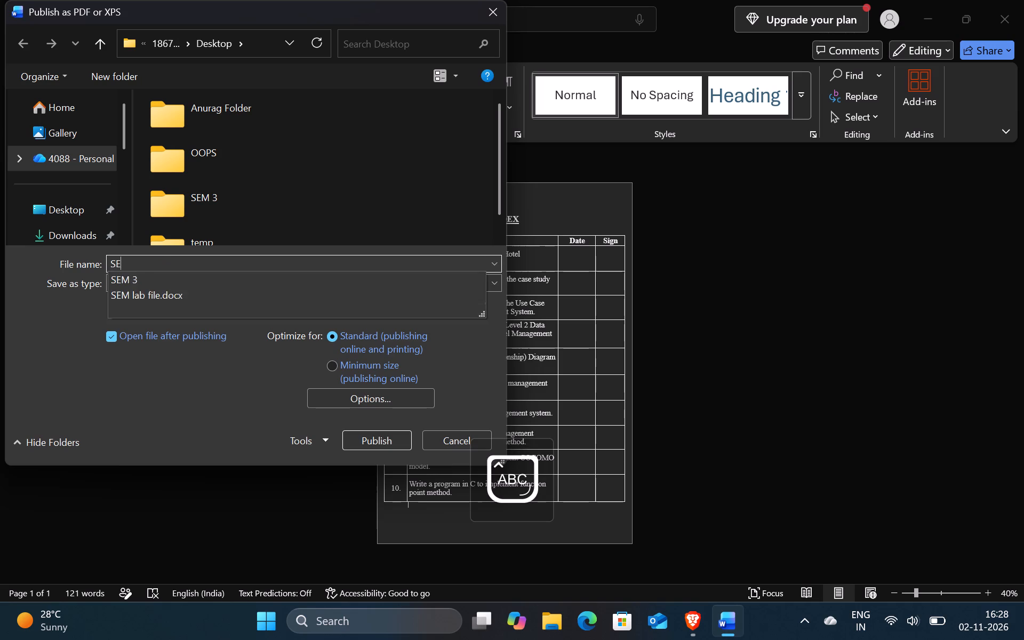
{"action": "key", "text": "BackSpace"}
{"action": "key", "text": "BackSpace"}
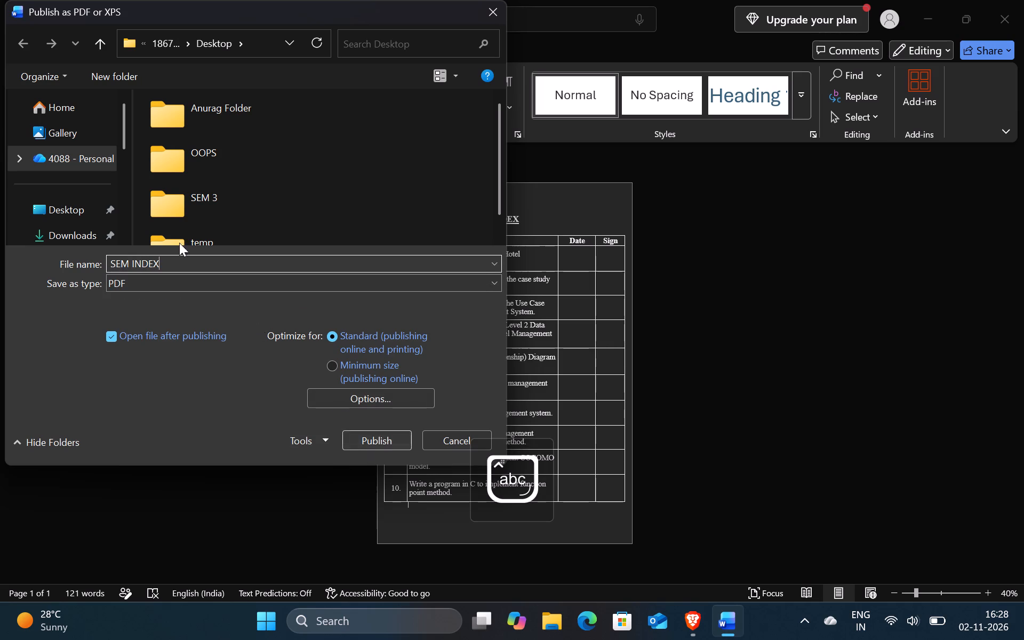
{"action": "left_click", "coordinate": [70, 207]}
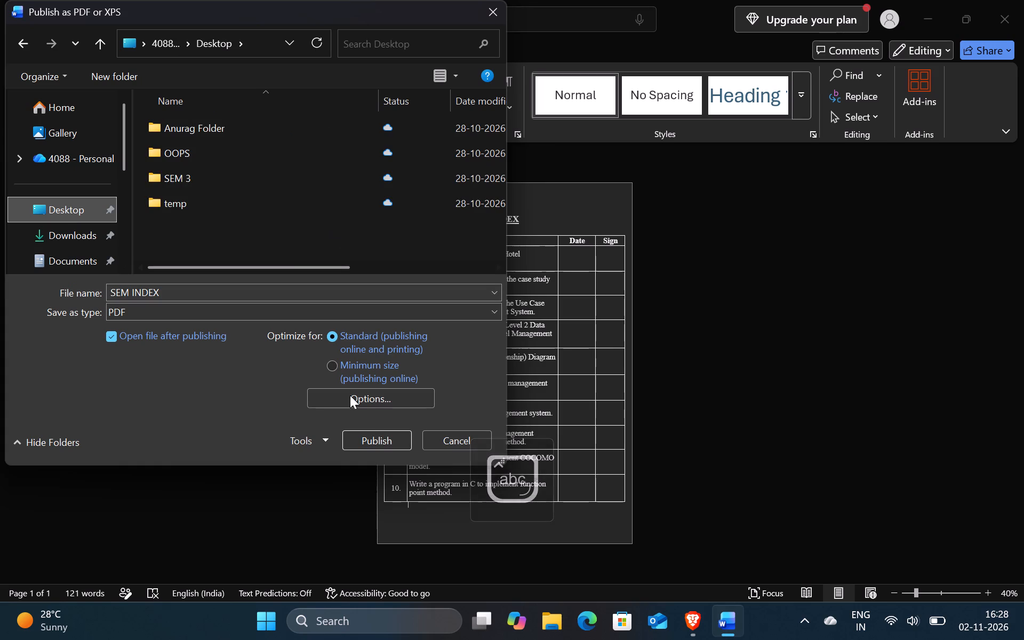
{"action": "left_click", "coordinate": [371, 438]}
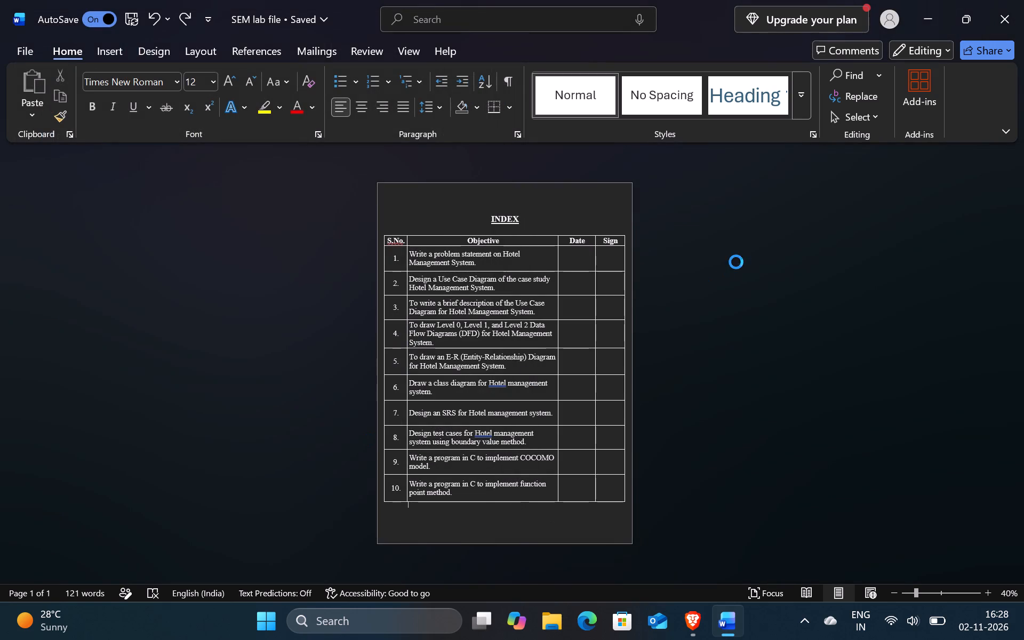
Look over the whole exported SEM INDEX PDF in Edge in a maximized window, checking the table's layout.
{"action": "scroll", "coordinate": [598, 333], "scroll_direction": "down", "scroll_amount": 2}
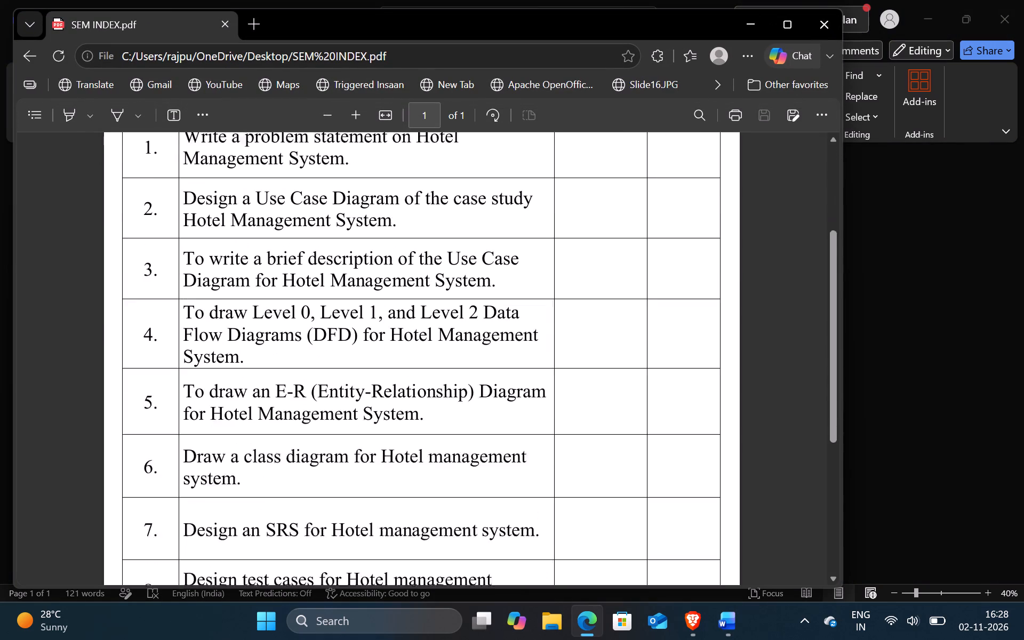
{"action": "scroll", "coordinate": [598, 333], "scroll_direction": "down", "scroll_amount": 4}
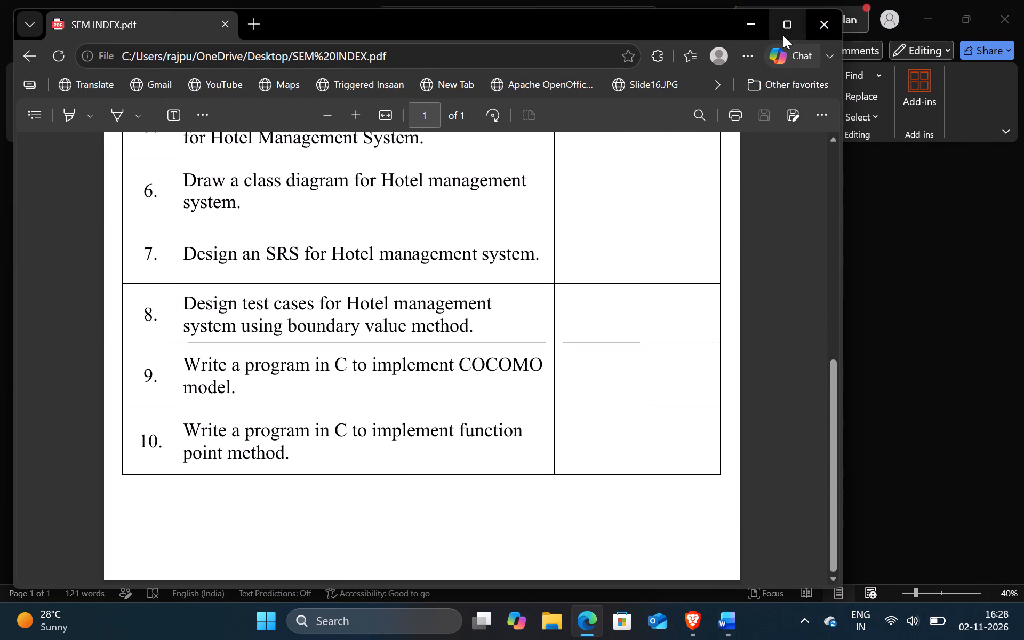
{"action": "left_click", "coordinate": [783, 34]}
{"action": "scroll", "coordinate": [746, 364], "scroll_direction": "up", "scroll_amount": 5}
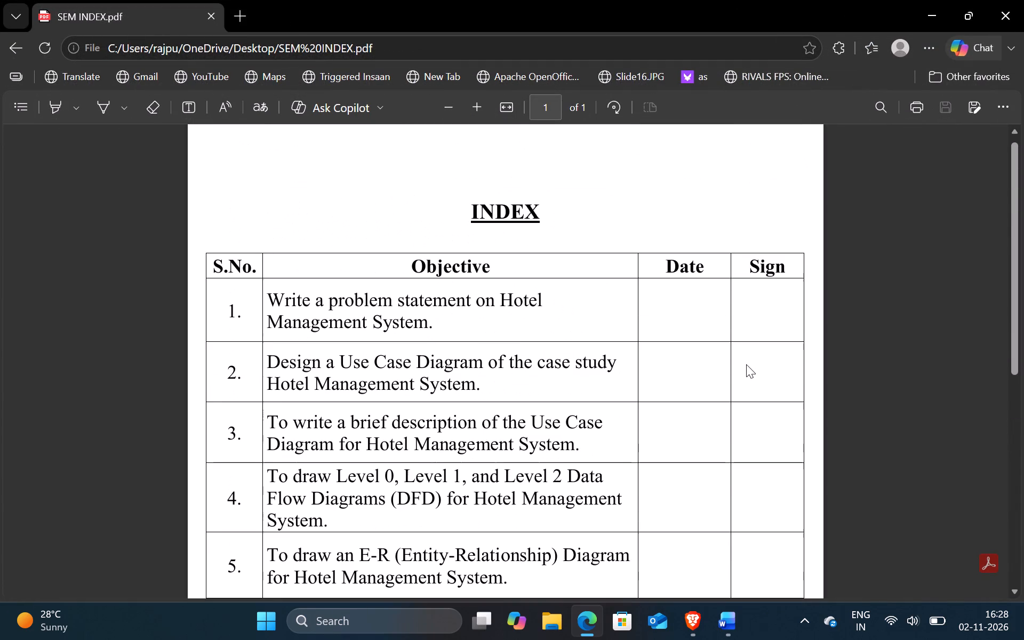
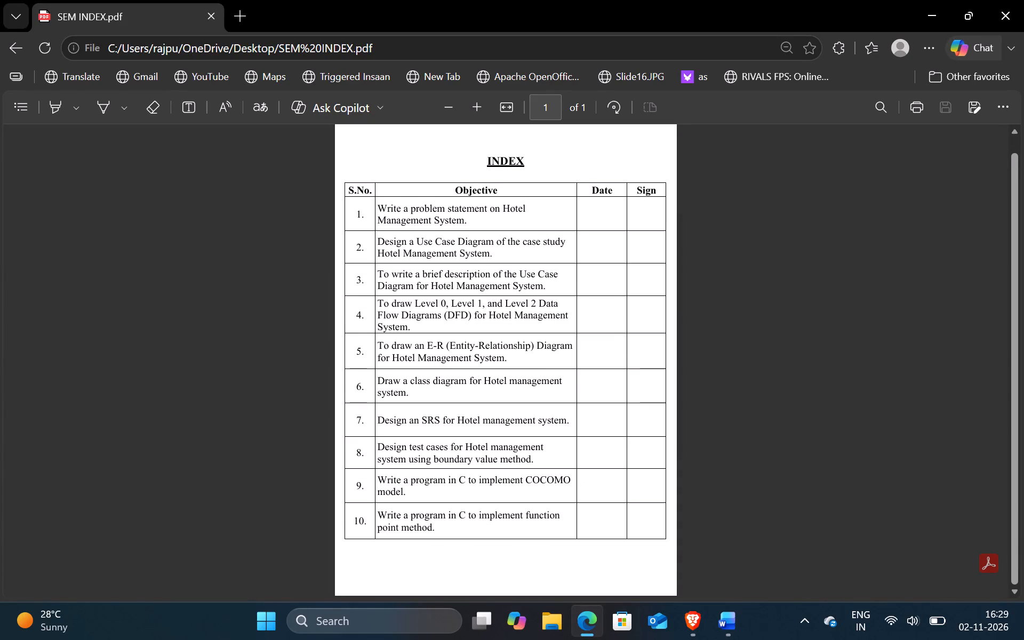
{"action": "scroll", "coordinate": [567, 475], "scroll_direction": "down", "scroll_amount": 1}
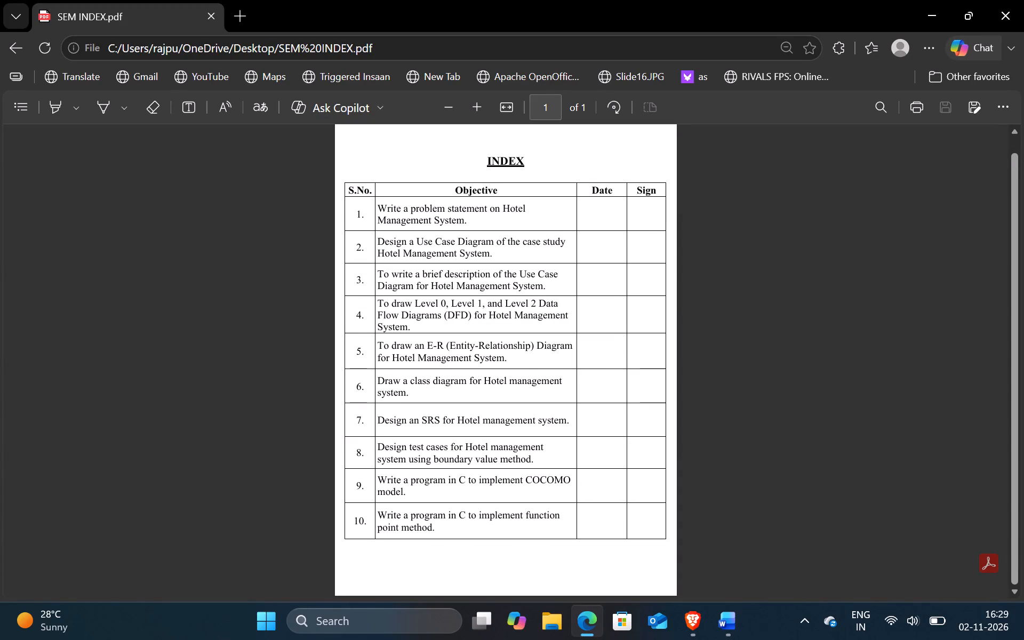
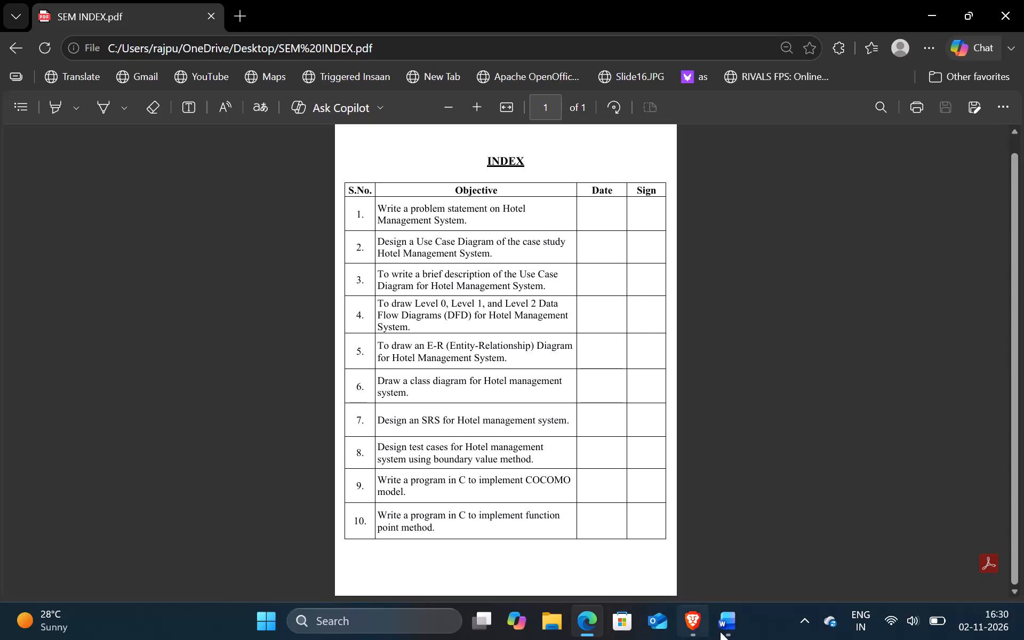
Switch to the SEM lab file in Word and make row 8 of the INDEX table slightly taller.
{"action": "left_click", "coordinate": [728, 631]}
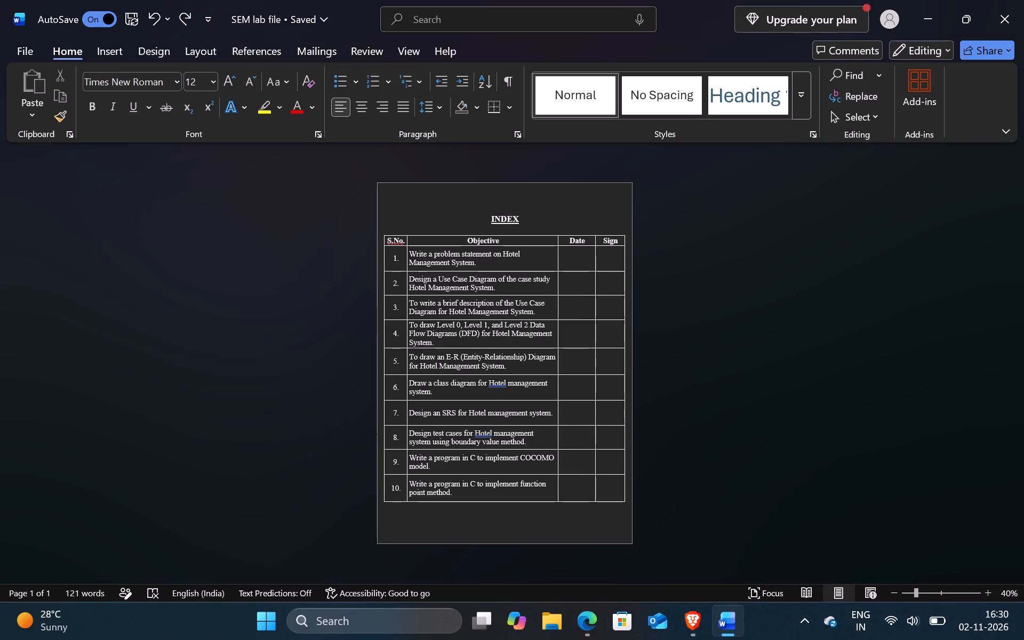
{"action": "left_click", "coordinate": [465, 451]}
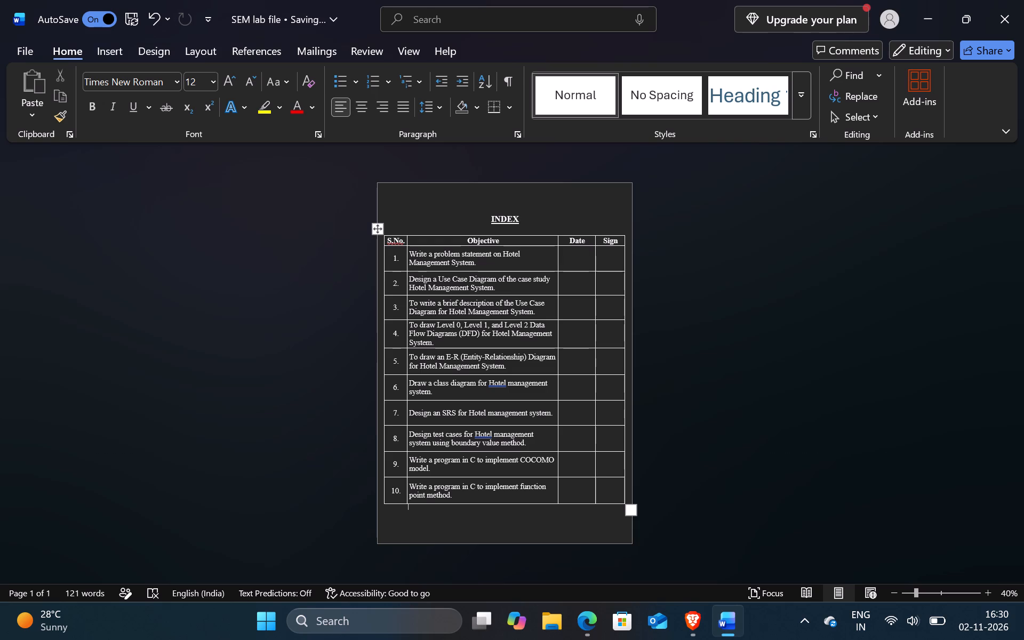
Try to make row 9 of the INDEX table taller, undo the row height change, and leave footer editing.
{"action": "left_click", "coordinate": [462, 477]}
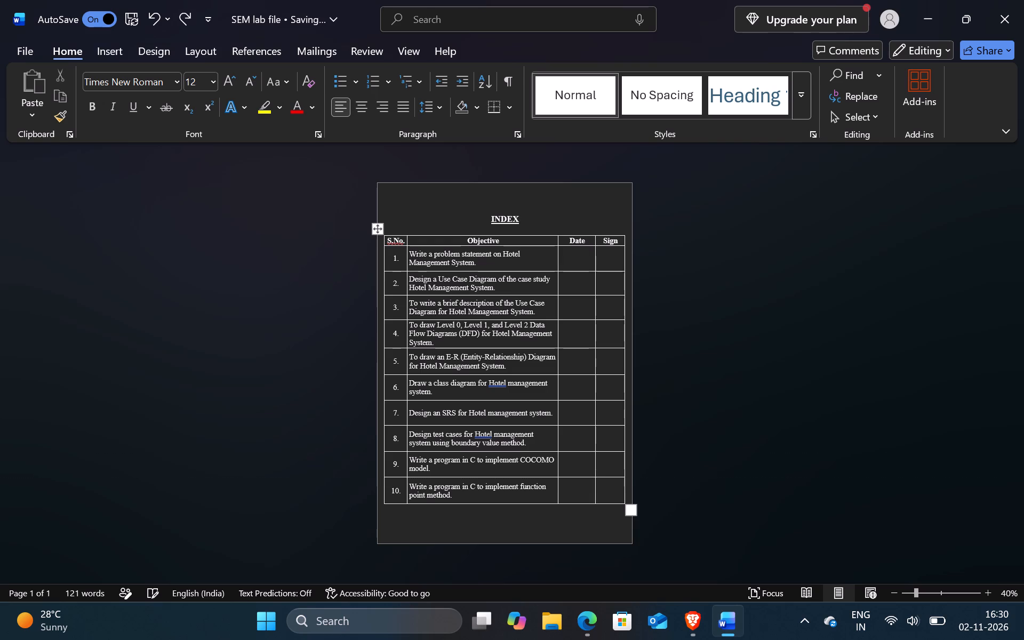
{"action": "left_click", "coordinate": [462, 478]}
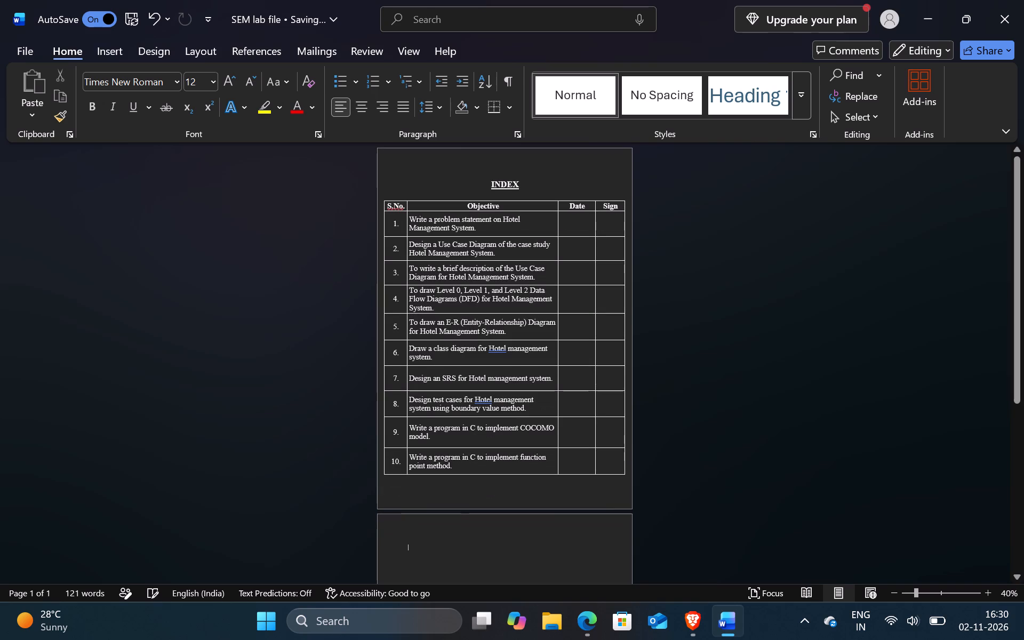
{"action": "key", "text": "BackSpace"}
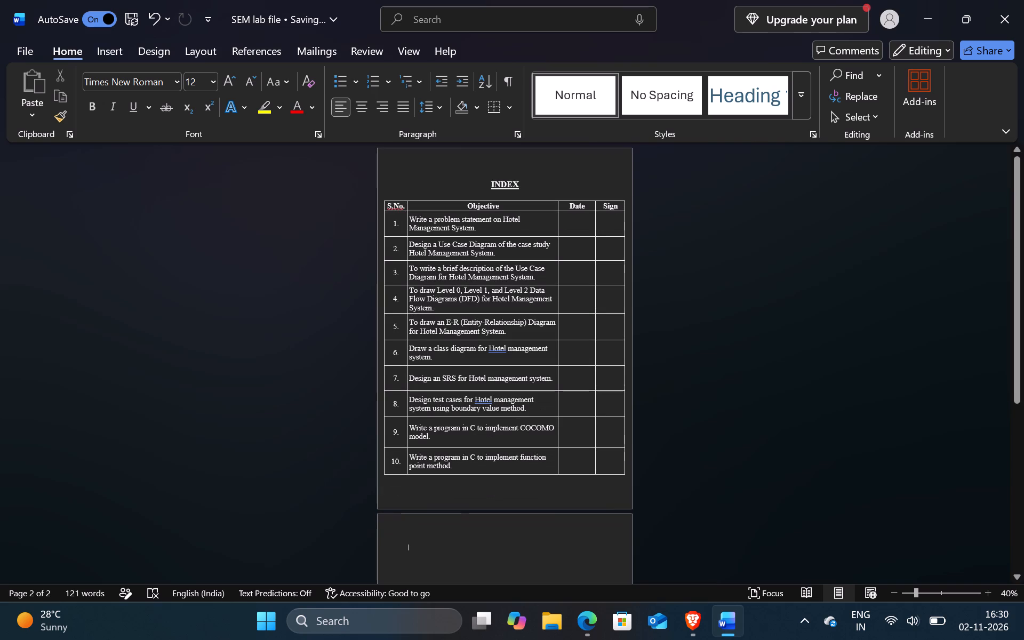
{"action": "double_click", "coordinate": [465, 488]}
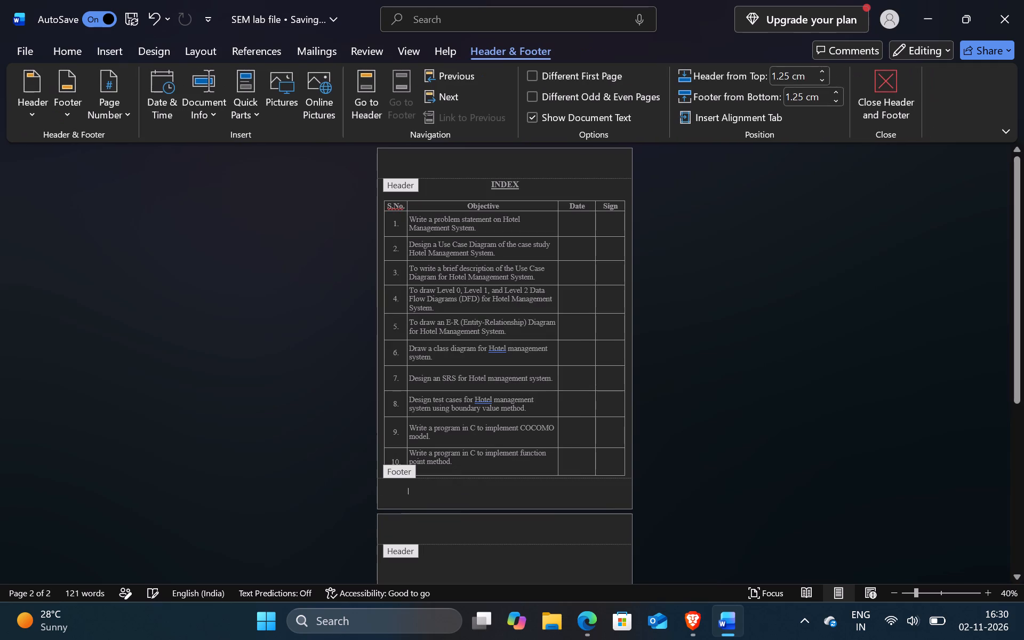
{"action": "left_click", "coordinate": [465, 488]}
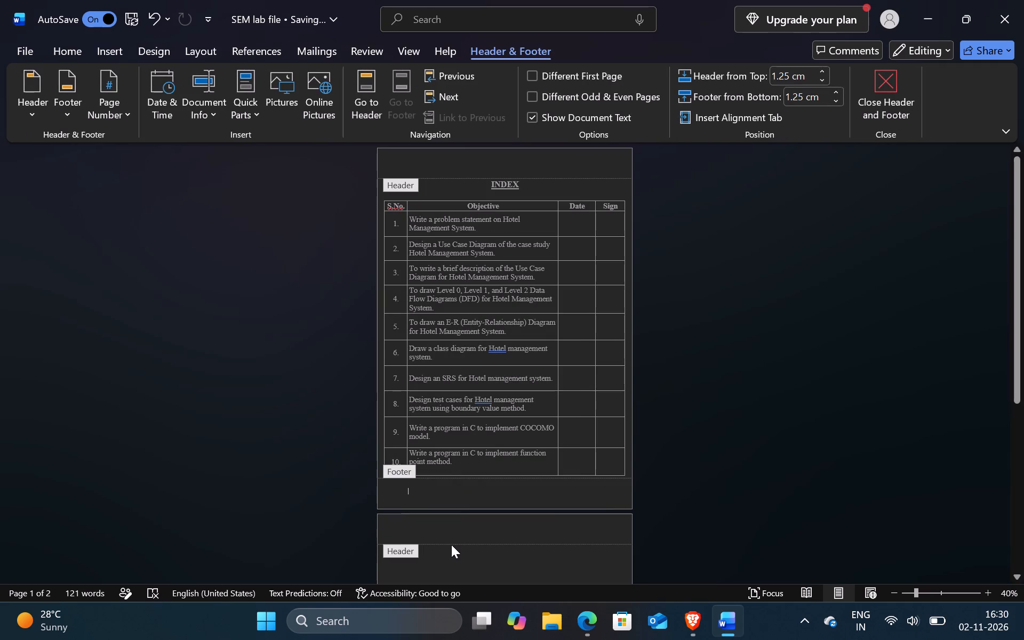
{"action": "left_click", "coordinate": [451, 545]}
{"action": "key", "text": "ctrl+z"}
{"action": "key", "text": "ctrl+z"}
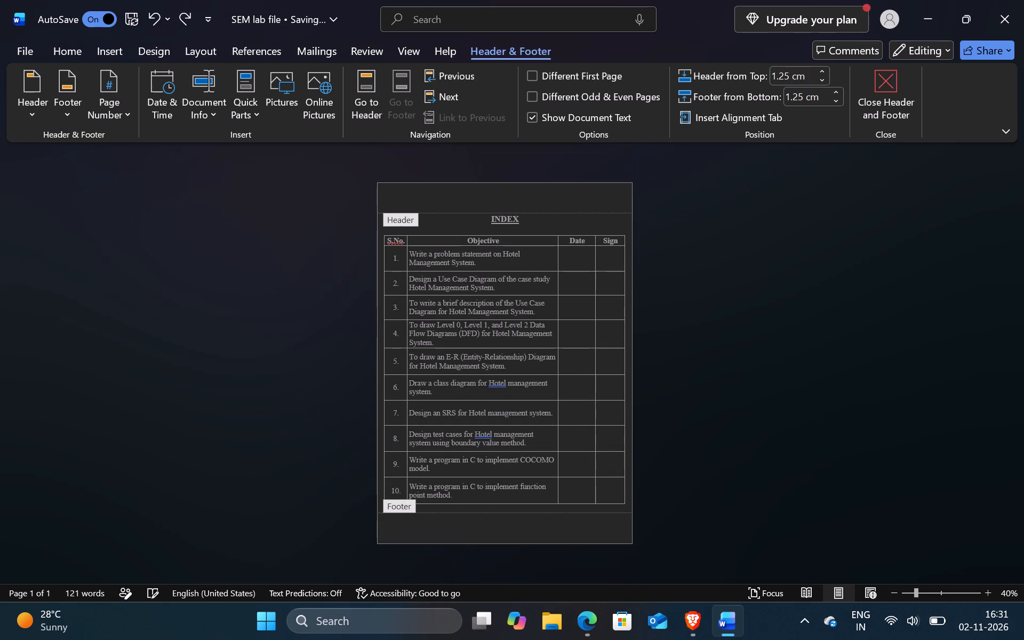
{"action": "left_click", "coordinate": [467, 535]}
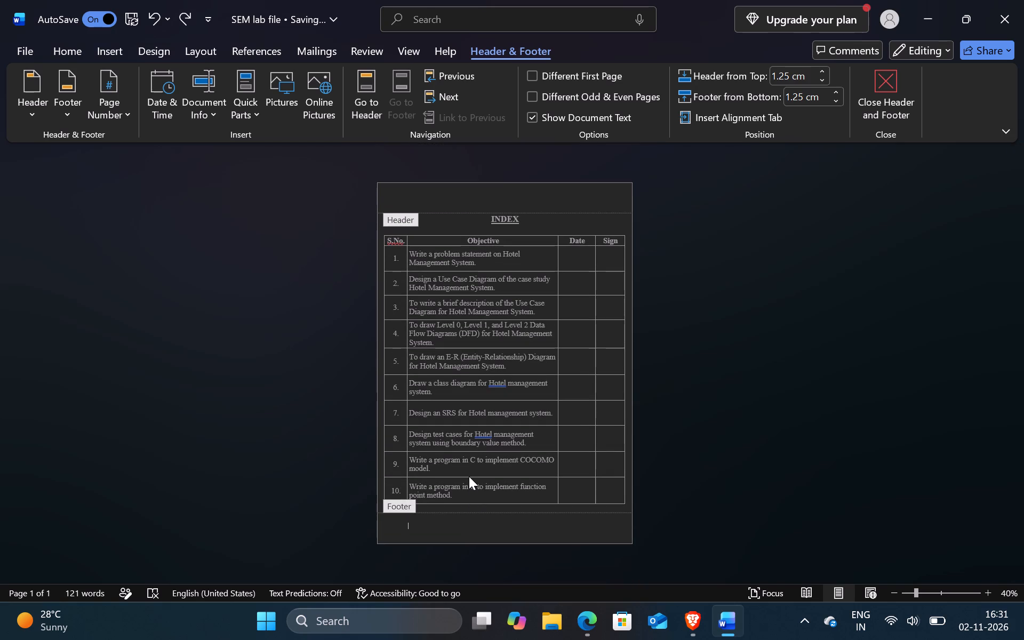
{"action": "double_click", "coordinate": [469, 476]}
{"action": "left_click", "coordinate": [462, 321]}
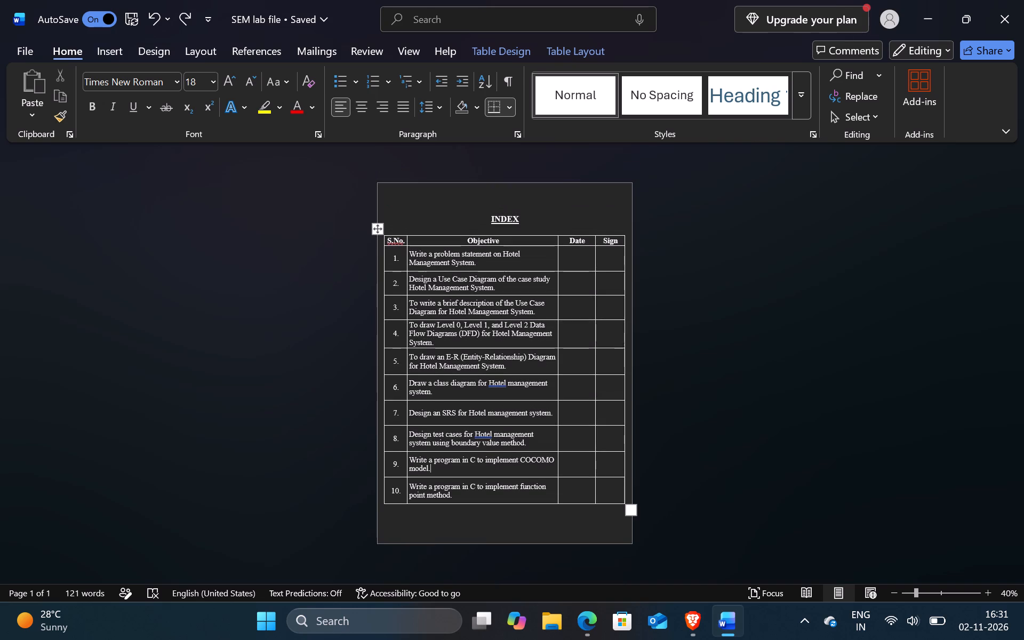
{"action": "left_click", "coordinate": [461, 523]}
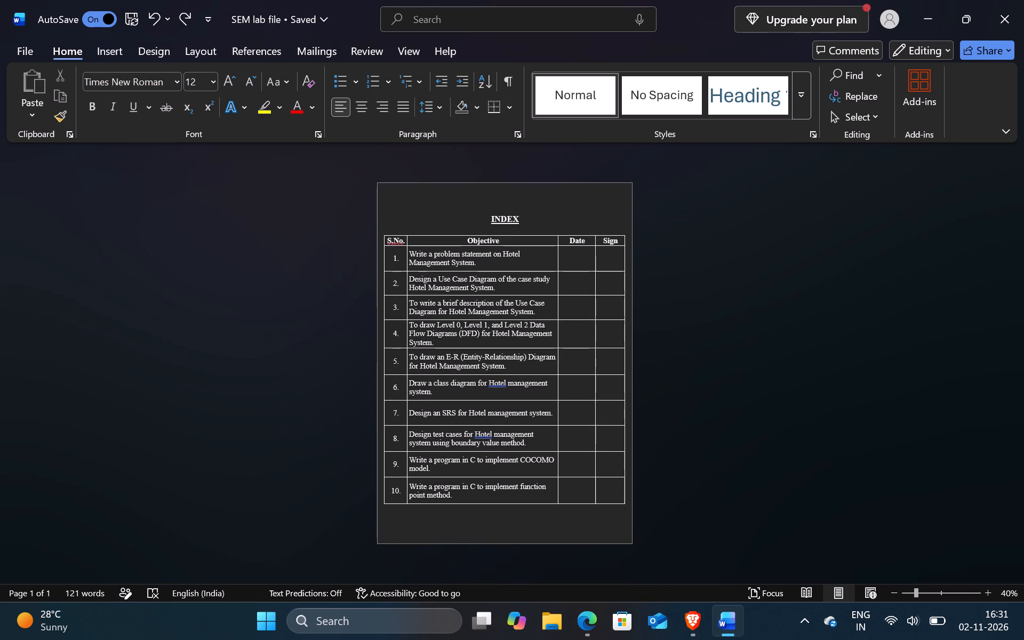
Open the INDEX page's header and footer for editing.
{"action": "double_click", "coordinate": [471, 193]}
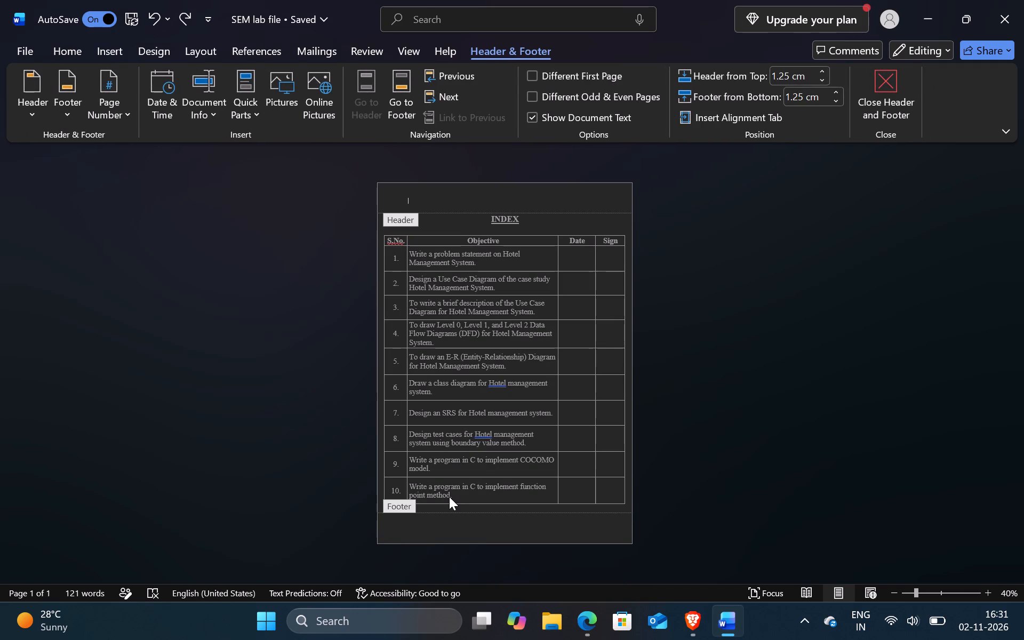
{"action": "double_click", "coordinate": [449, 533]}
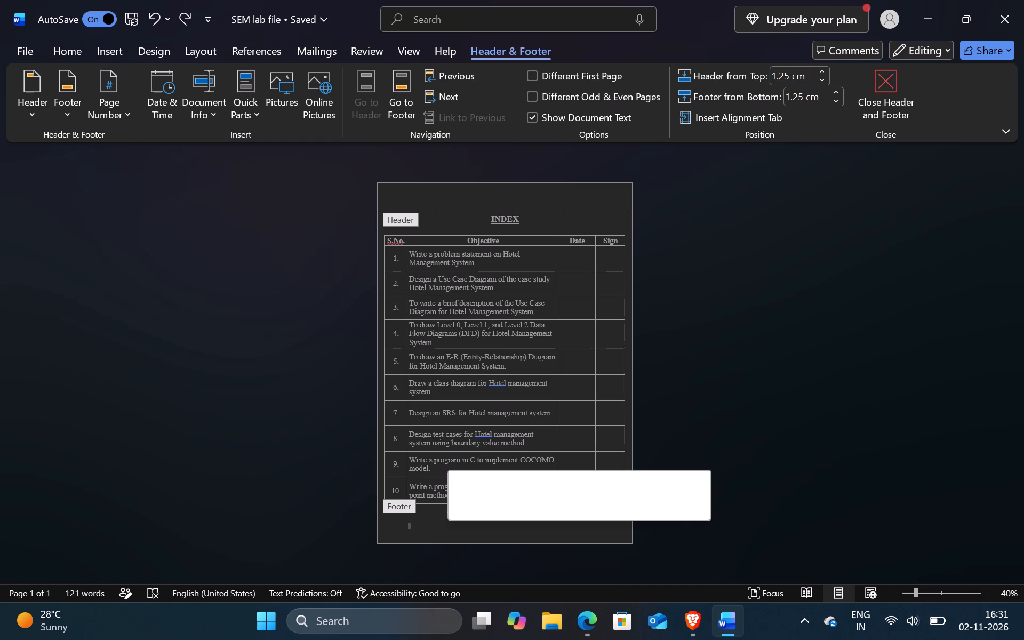
Leave header and footer editing and make row 1 of the INDEX table slightly taller.
{"action": "double_click", "coordinate": [427, 516]}
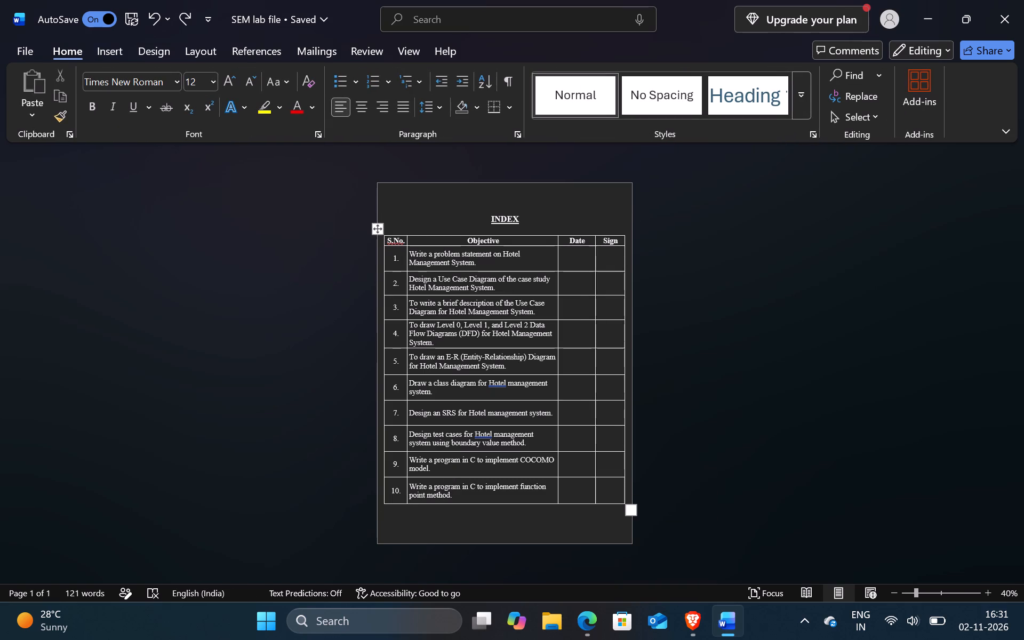
{"action": "left_click", "coordinate": [422, 484]}
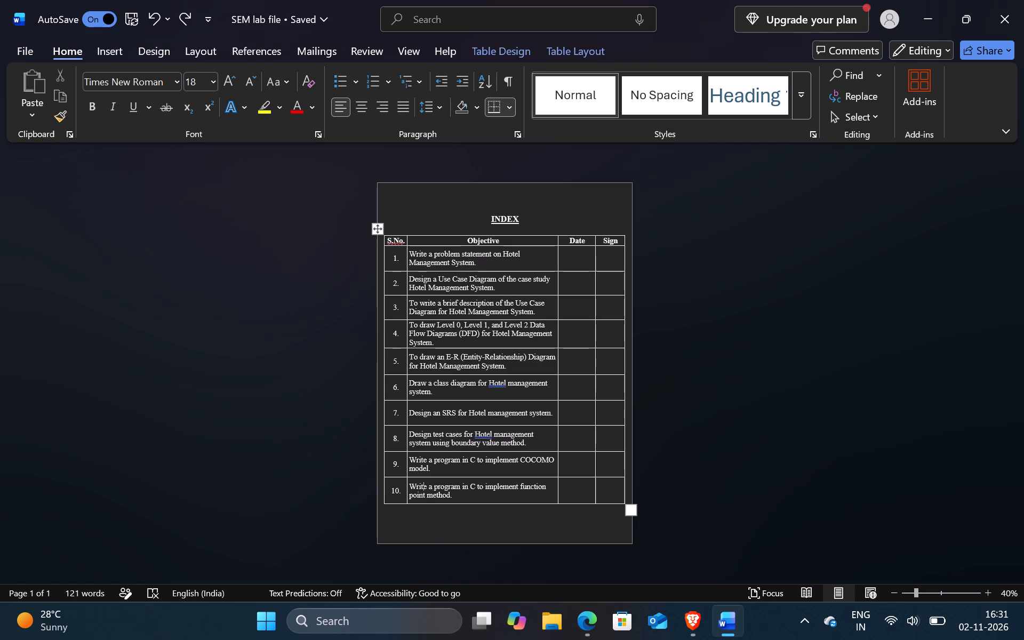
{"action": "left_click", "coordinate": [455, 271]}
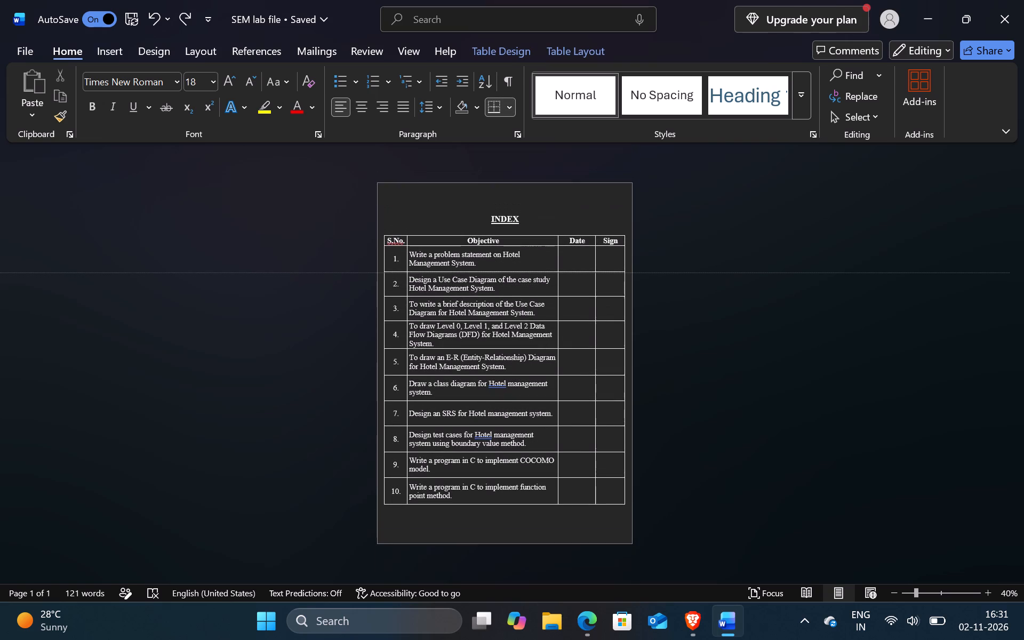
{"action": "left_click", "coordinate": [452, 297]}
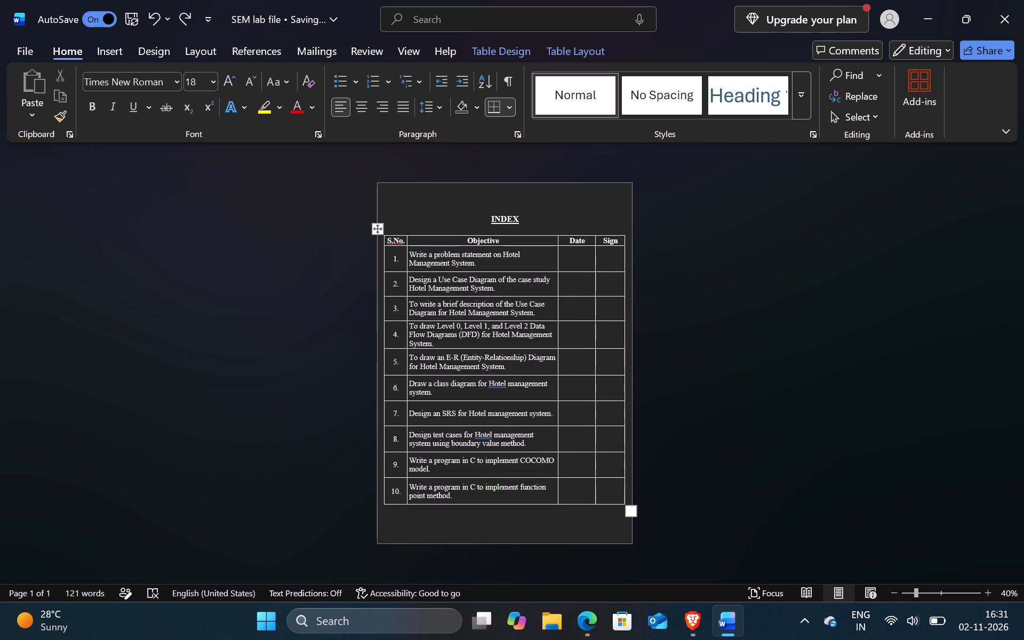
Open the footer area below the INDEX table for editing.
{"action": "double_click", "coordinate": [423, 514]}
{"action": "double_click", "coordinate": [428, 525]}
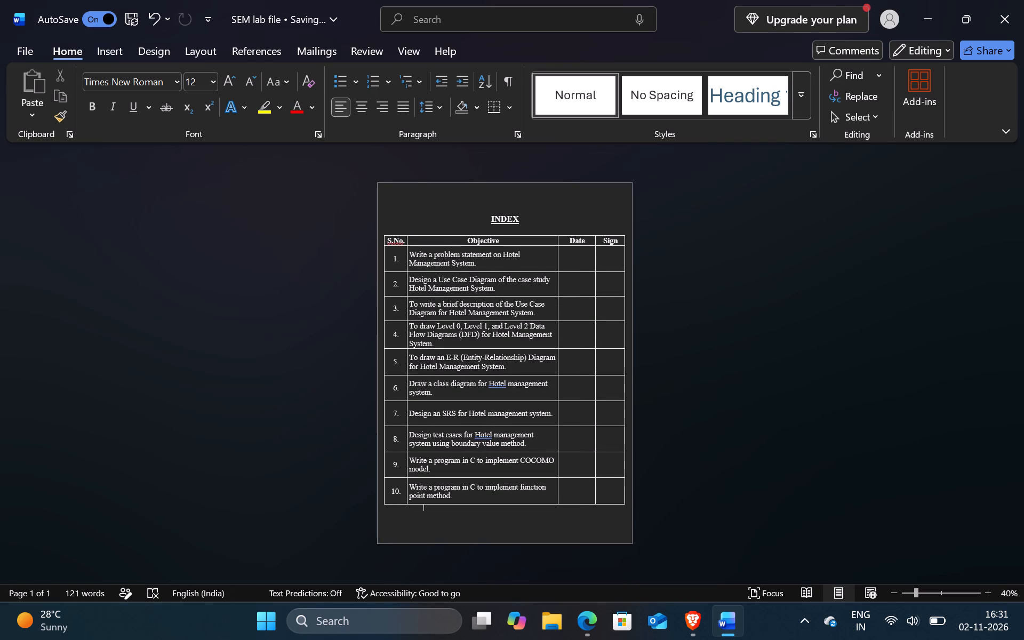
{"action": "left_click", "coordinate": [458, 521]}
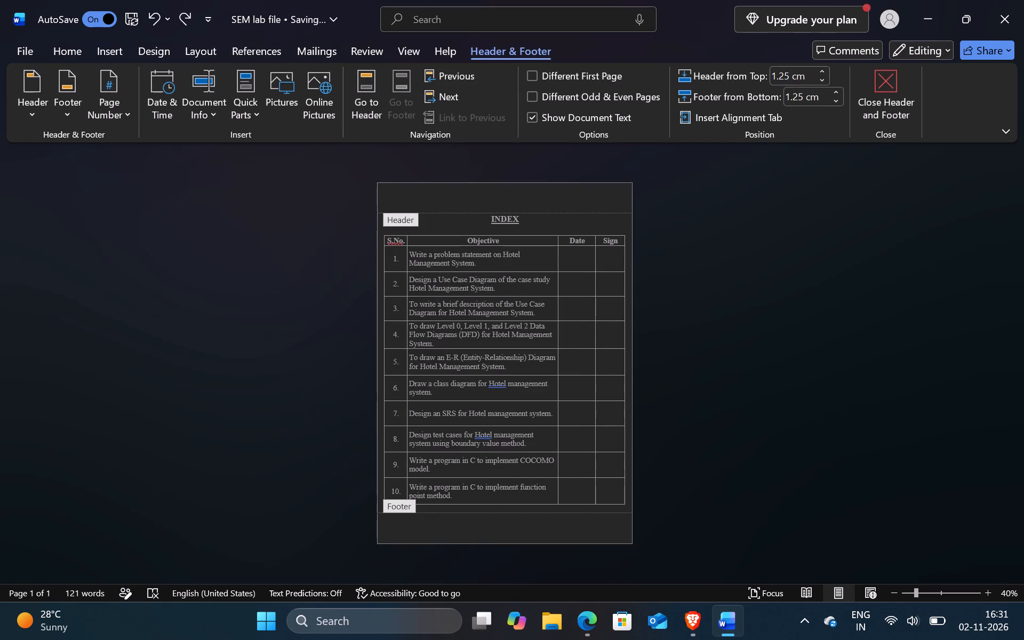